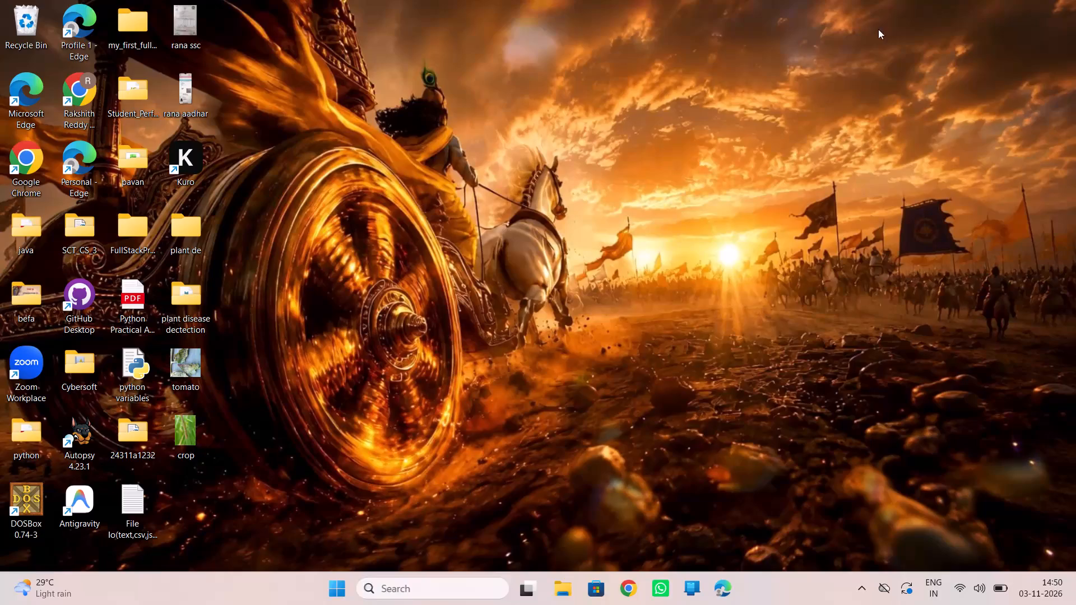
Open Windows Search from the desktop.
click(411, 590)
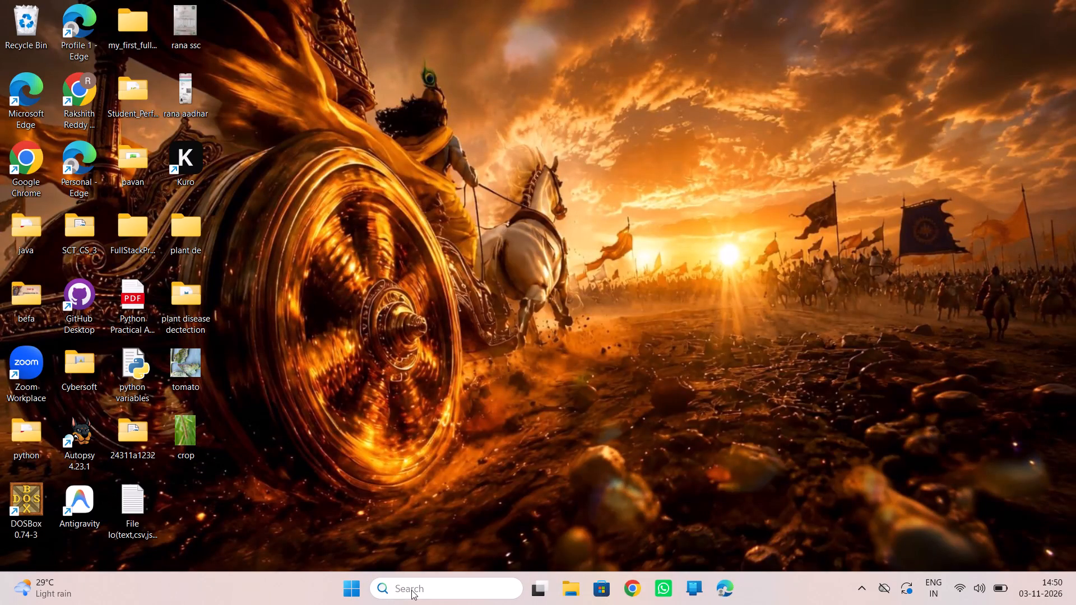
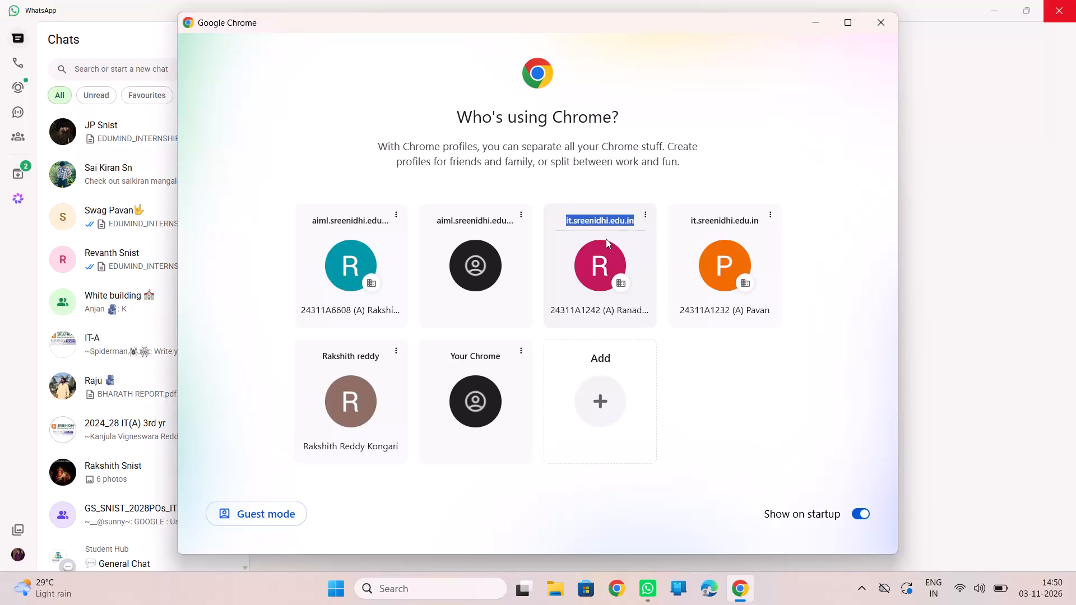
Open the it.sreenidhi.edu.in Chrome profile that has the crimson R avatar.
double_click(602, 250)
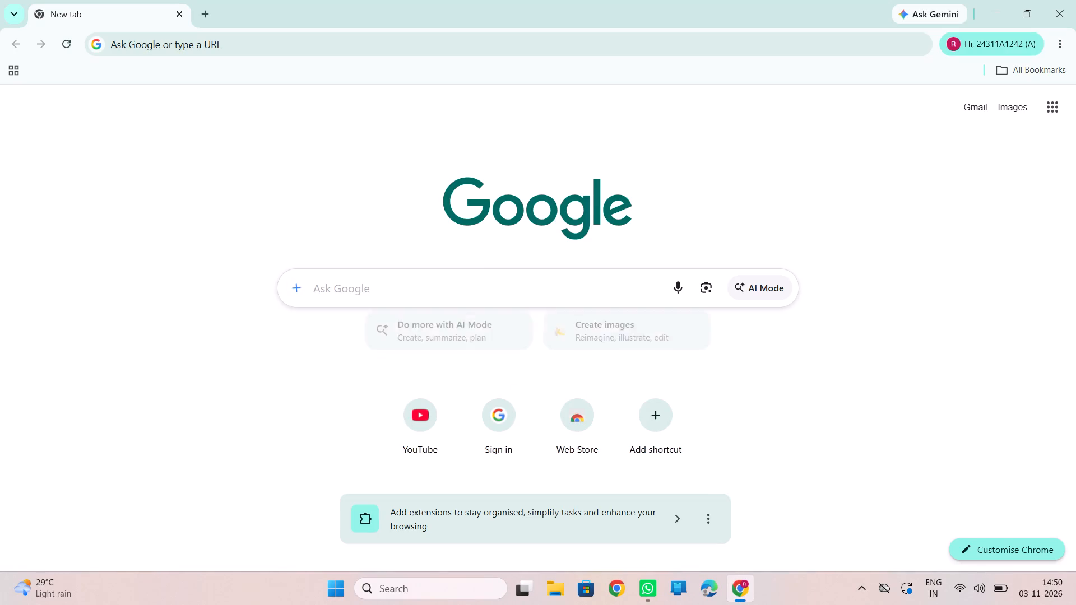
Search Google for "online pdf editor".
click(474, 282)
text(online pdf)
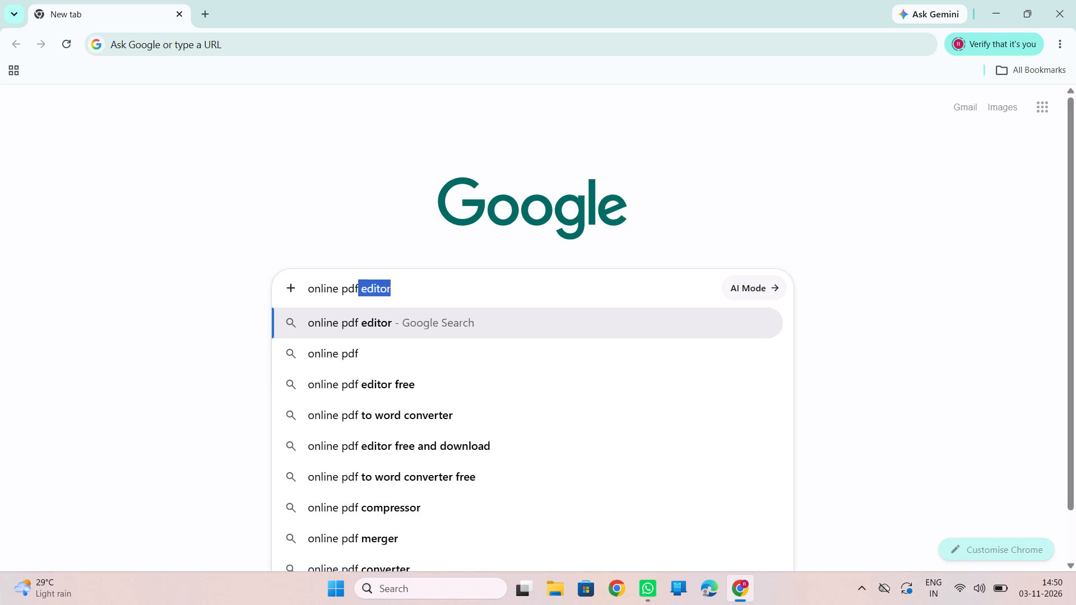
click(447, 318)
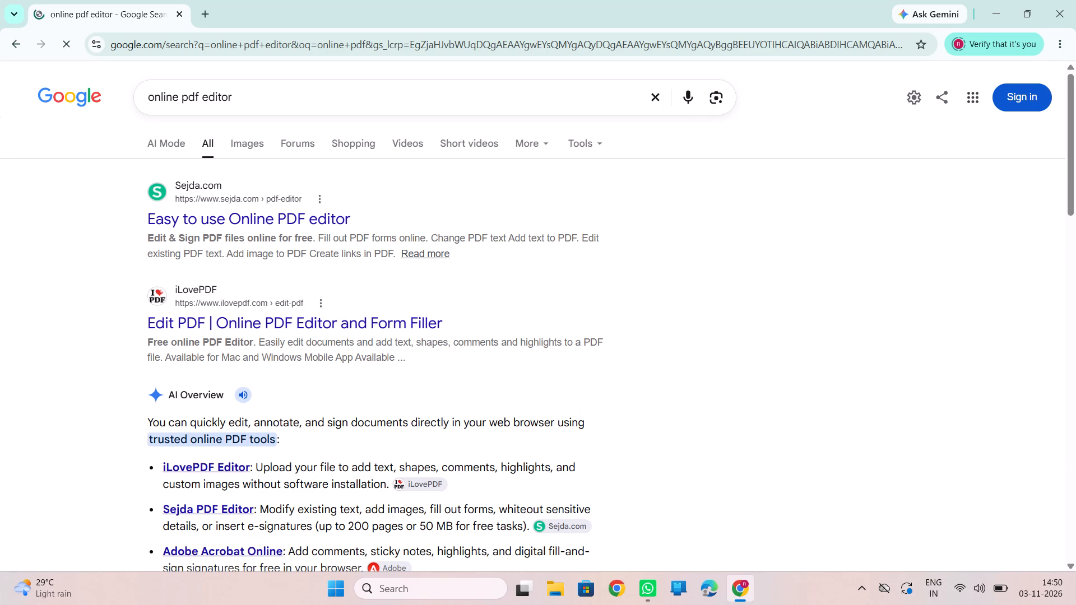
Open the iLovePDF "Edit PDF | Online PDF Editor and Form Filler" page from the search results.
scroll(228, 362, down, 1)
scroll(228, 362, up, 1)
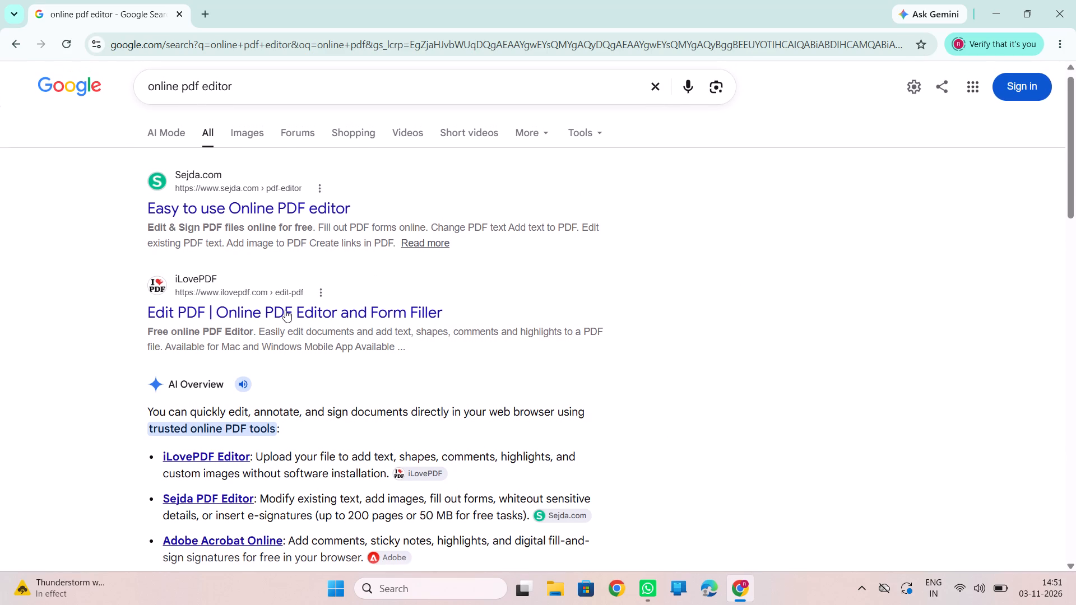
click(289, 311)
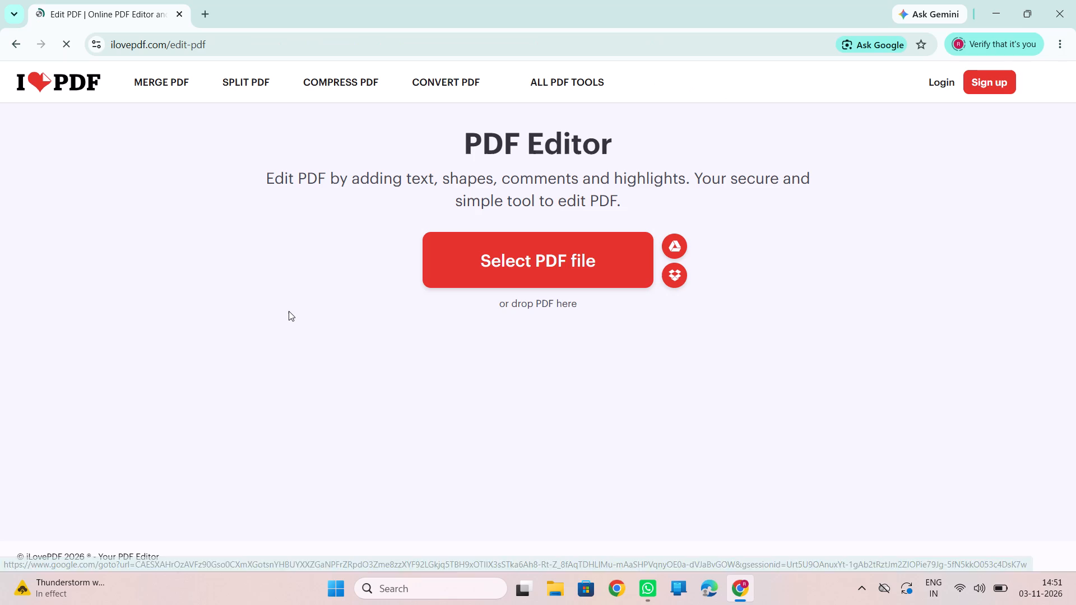
Start selecting a PDF file for the iLovePDF editor and browse the Downloads folder for it.
click(514, 261)
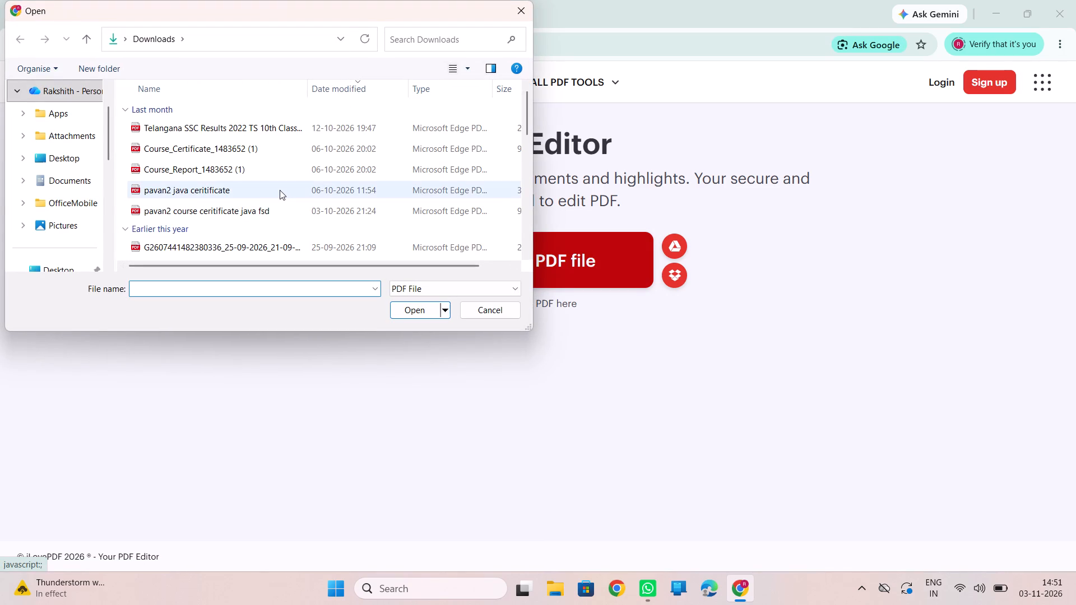
scroll(280, 190, down, 2)
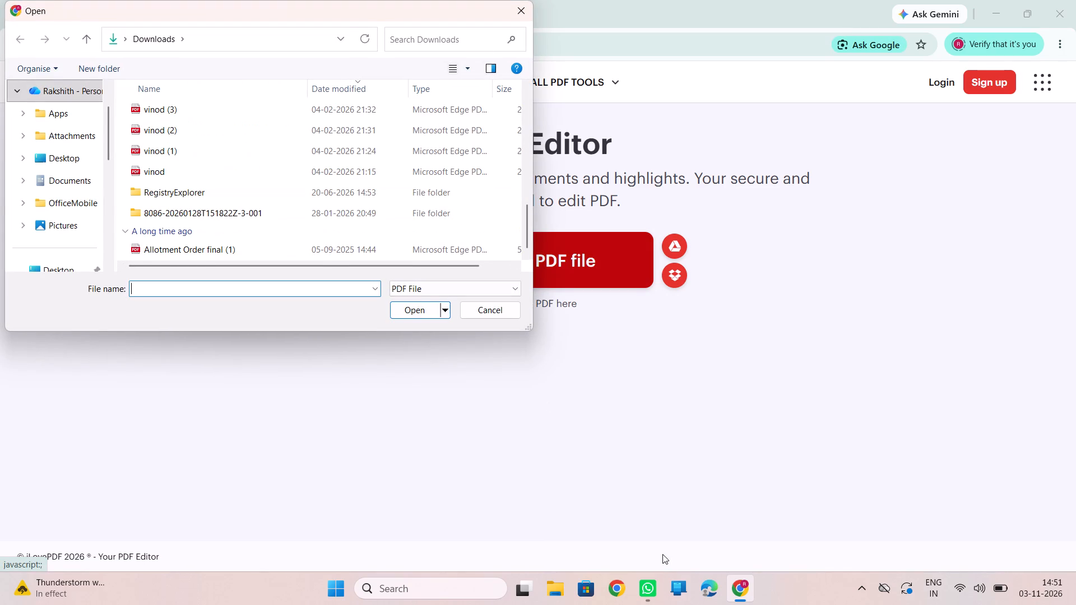
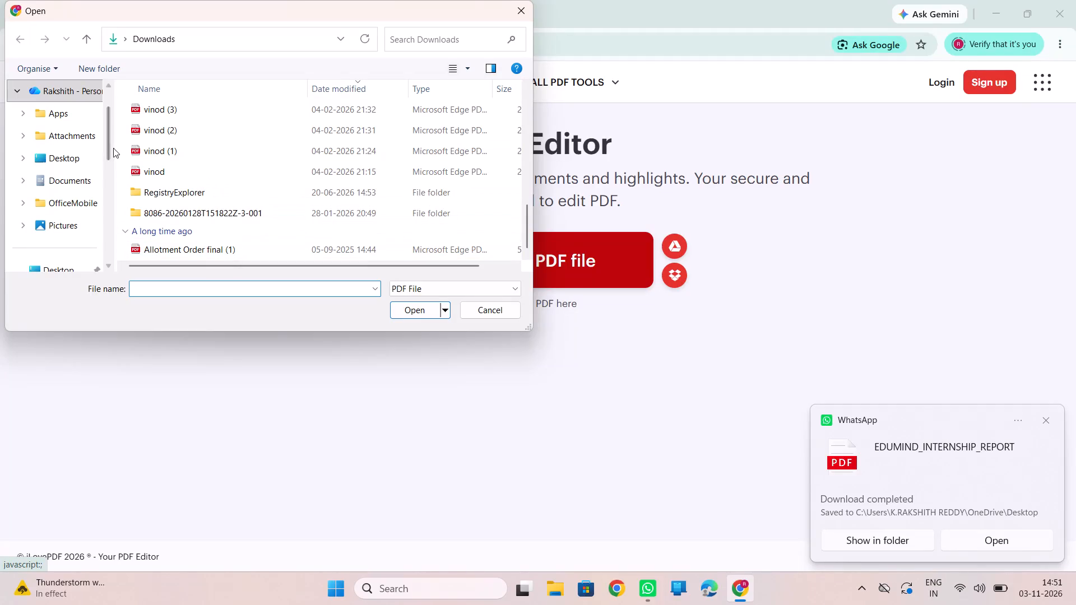
Load the EDUMIND_INTERNSHIP_REPORT PDF from the Desktop folder into the online PDF editor.
click(76, 167)
scroll(229, 179, down, 3)
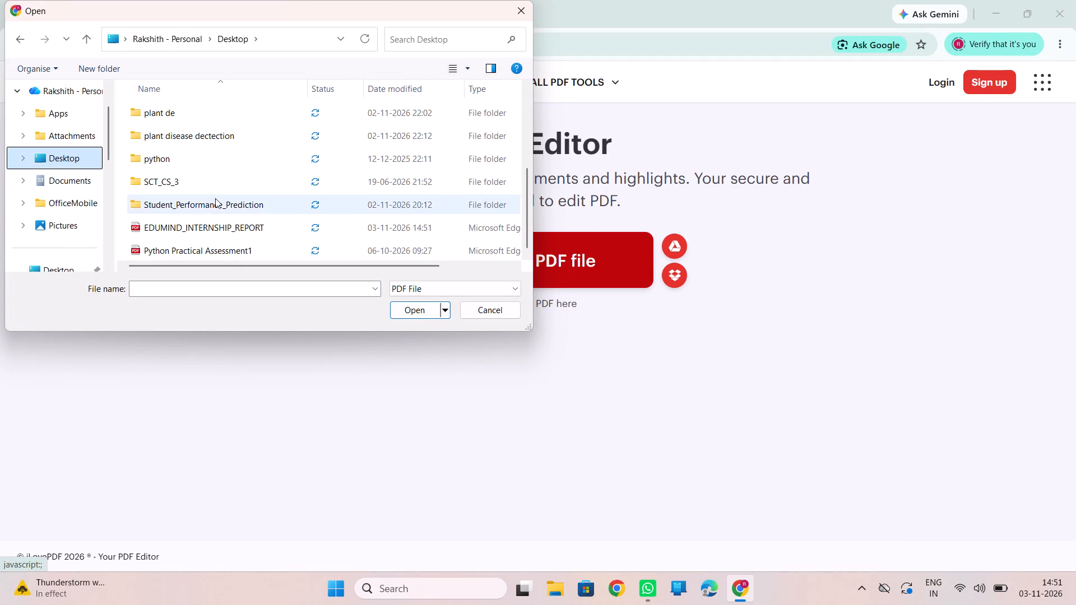
click(202, 230)
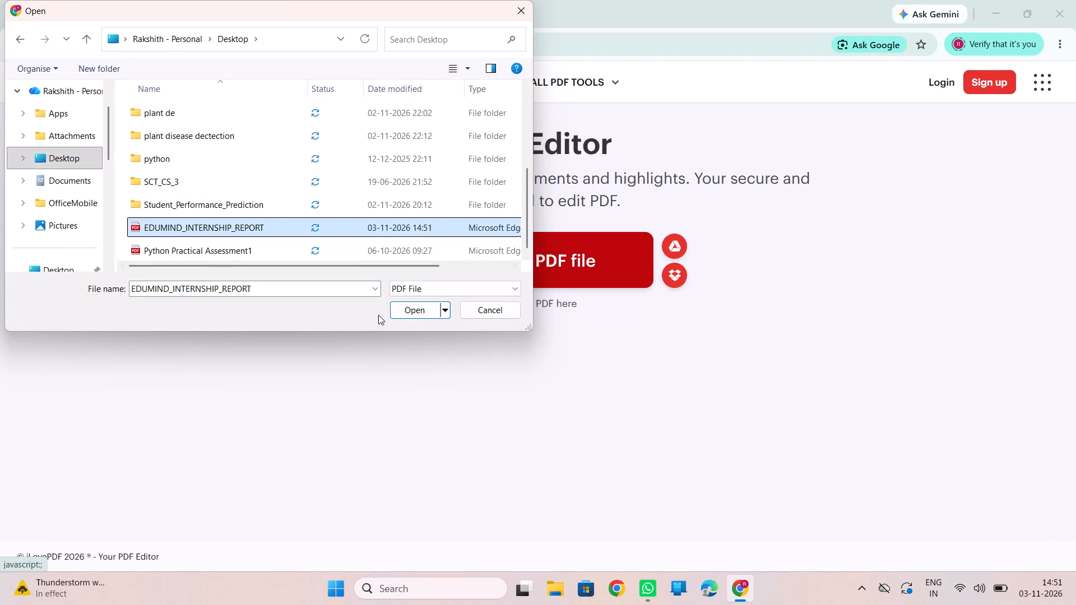
click(409, 311)
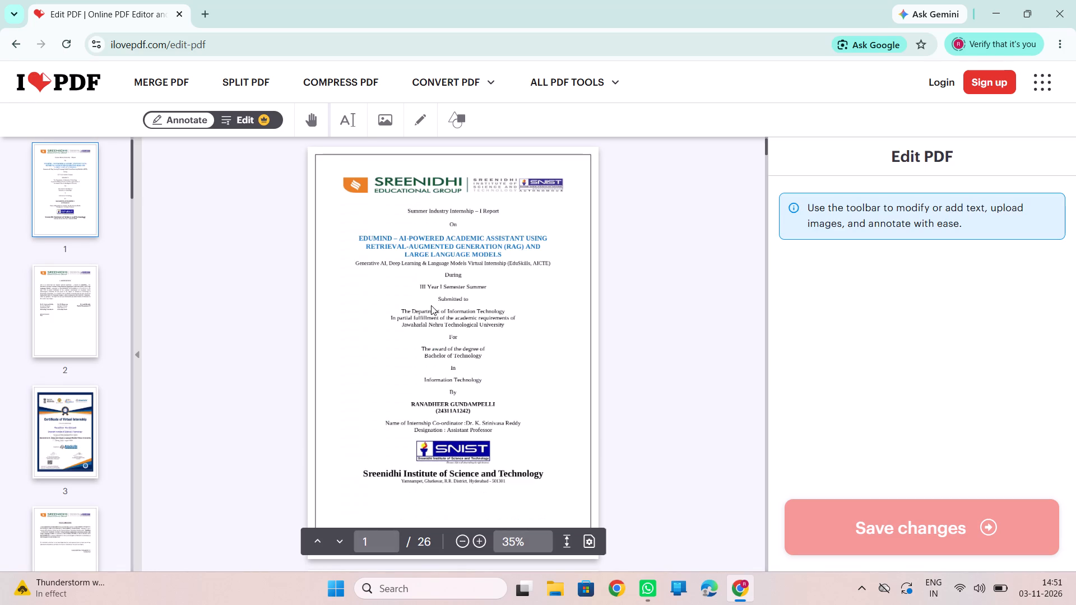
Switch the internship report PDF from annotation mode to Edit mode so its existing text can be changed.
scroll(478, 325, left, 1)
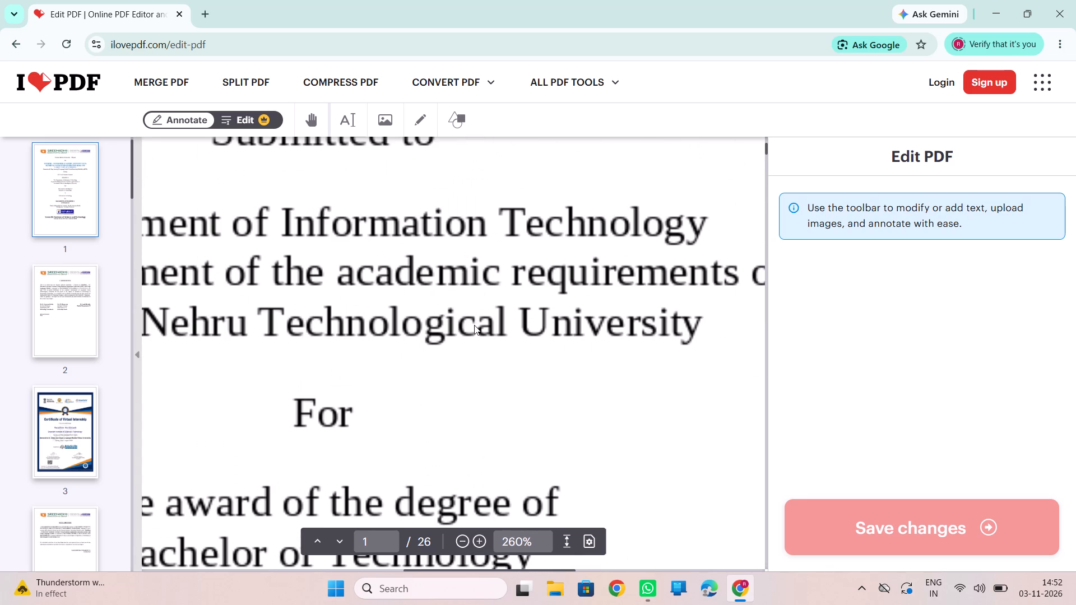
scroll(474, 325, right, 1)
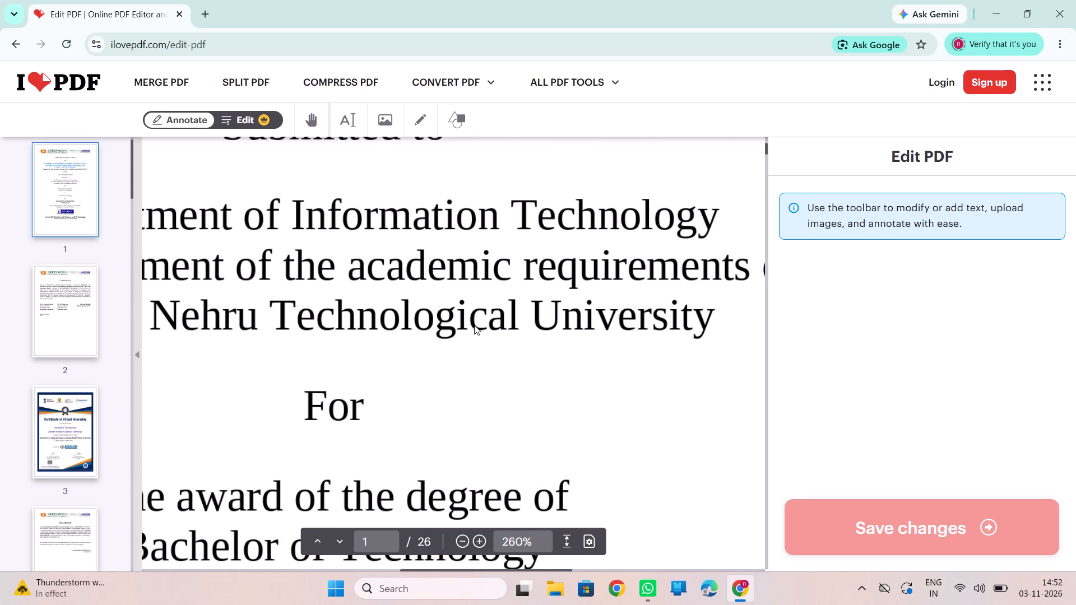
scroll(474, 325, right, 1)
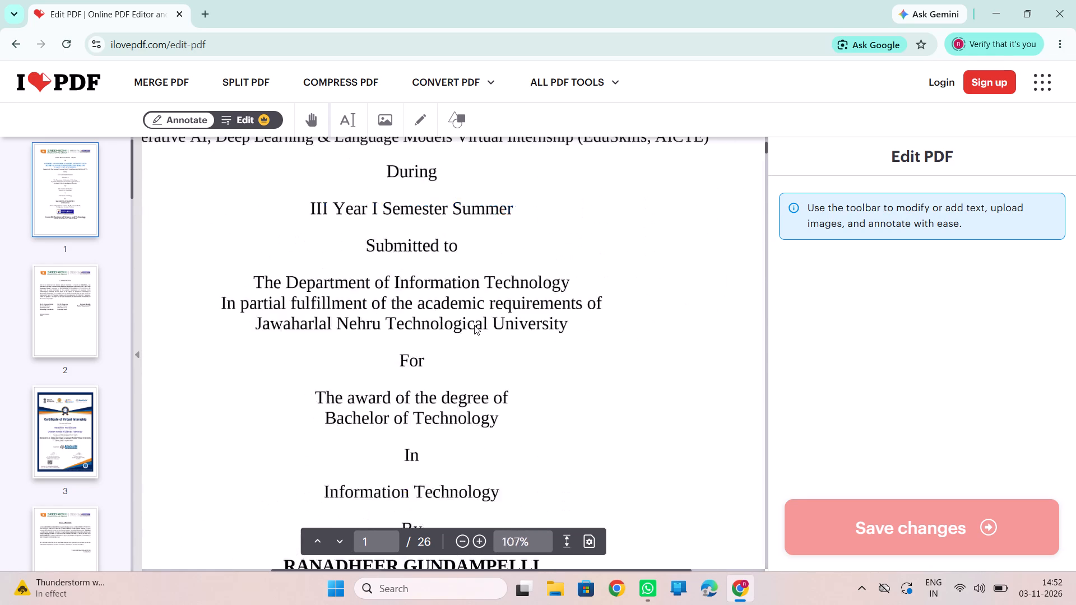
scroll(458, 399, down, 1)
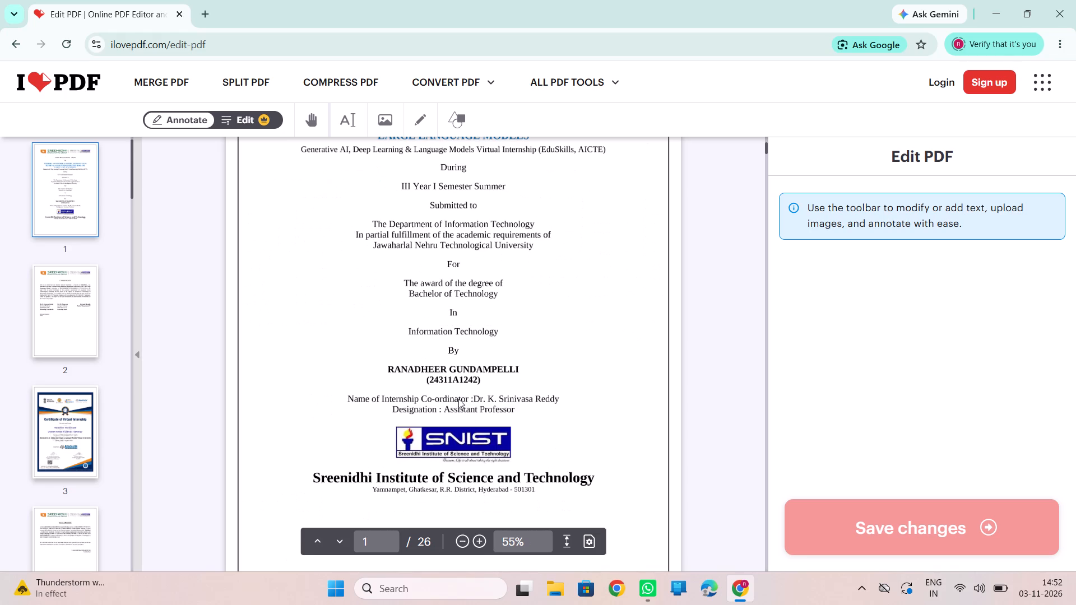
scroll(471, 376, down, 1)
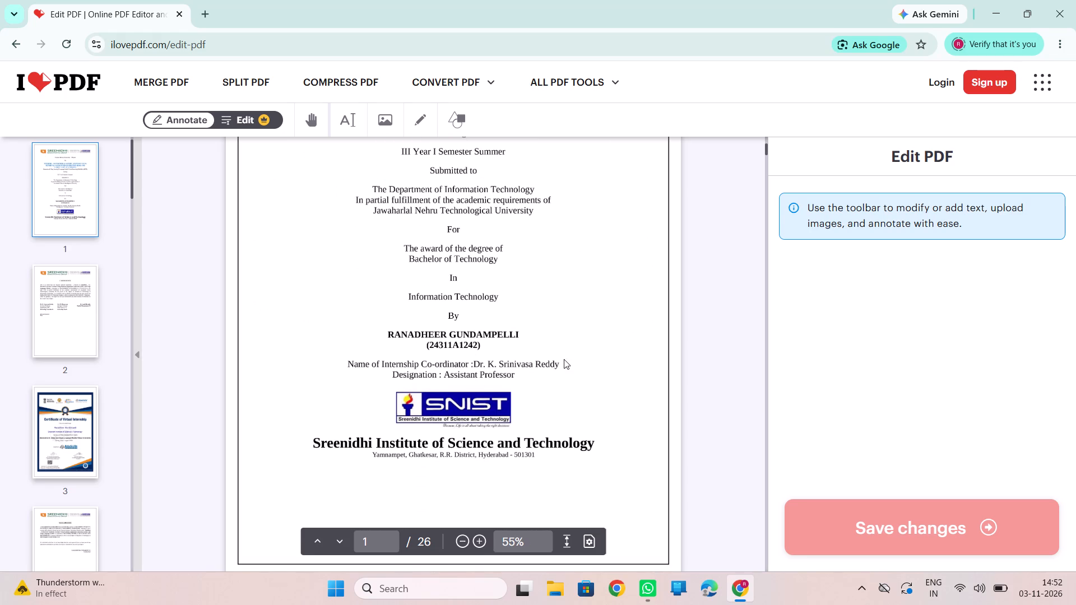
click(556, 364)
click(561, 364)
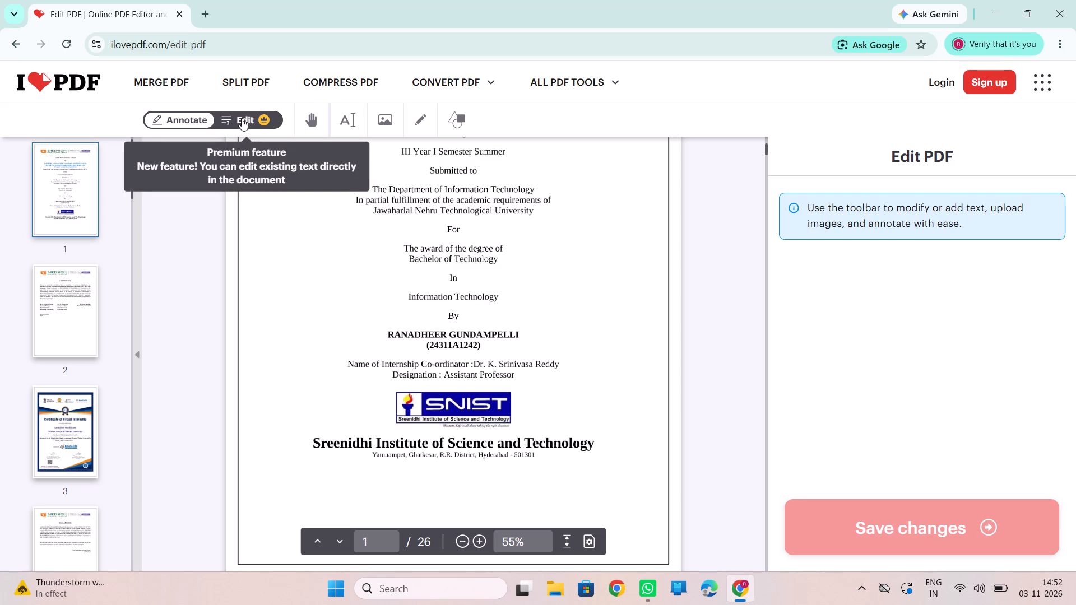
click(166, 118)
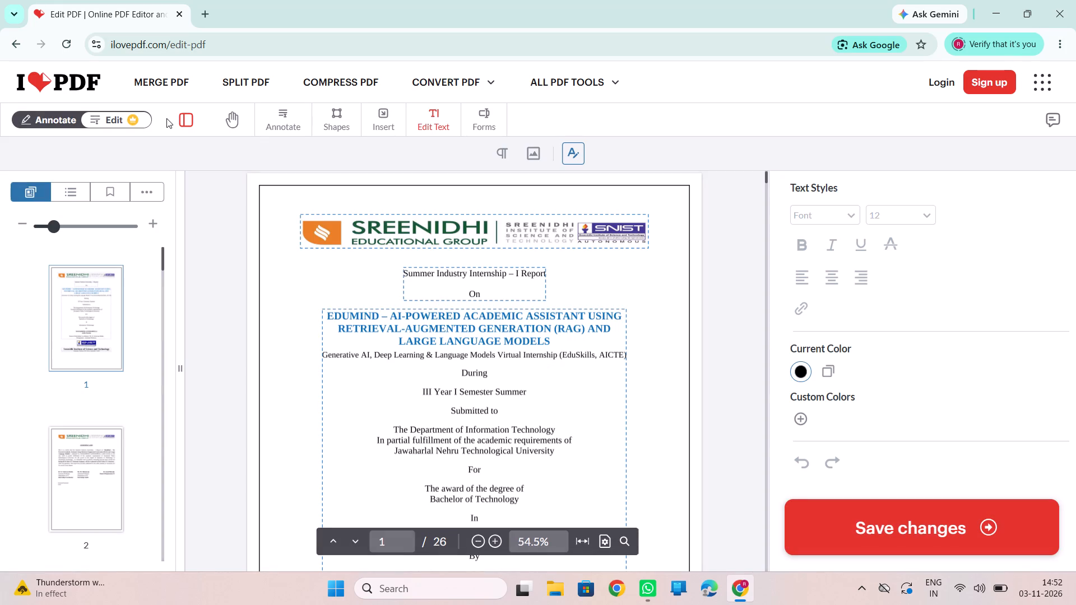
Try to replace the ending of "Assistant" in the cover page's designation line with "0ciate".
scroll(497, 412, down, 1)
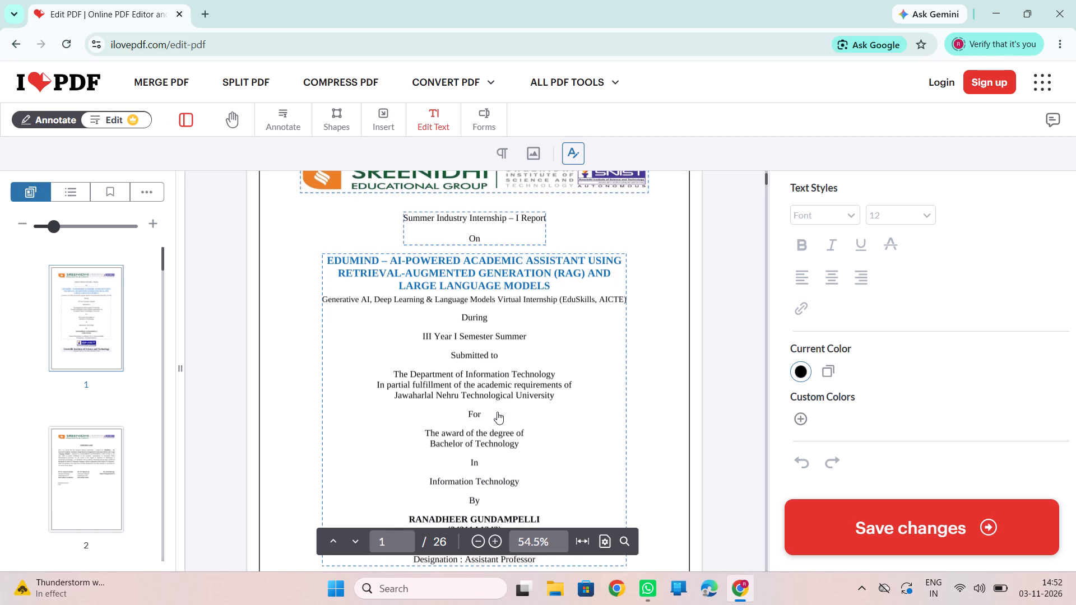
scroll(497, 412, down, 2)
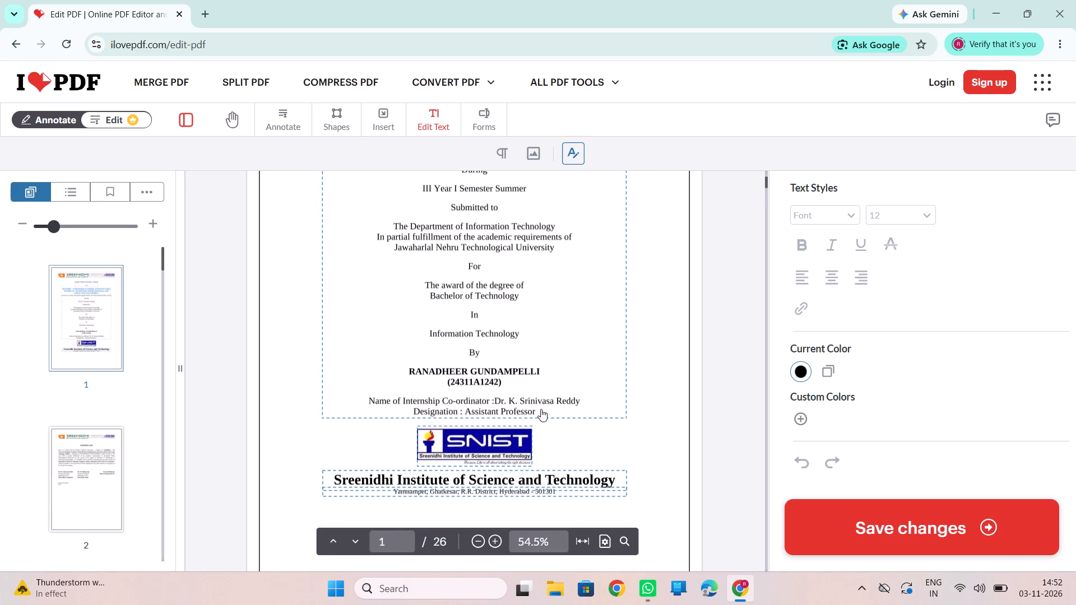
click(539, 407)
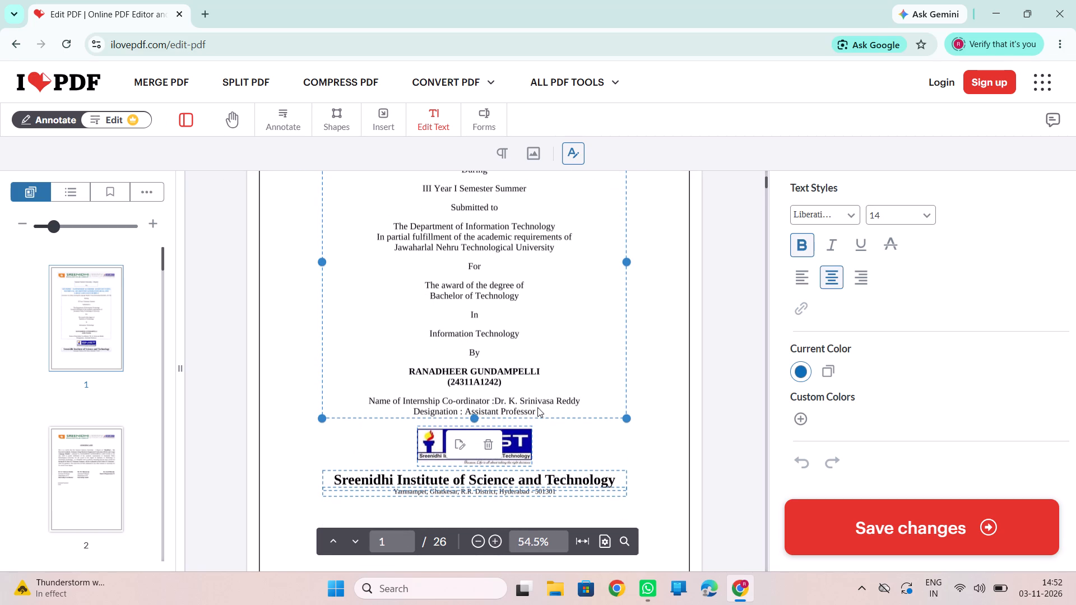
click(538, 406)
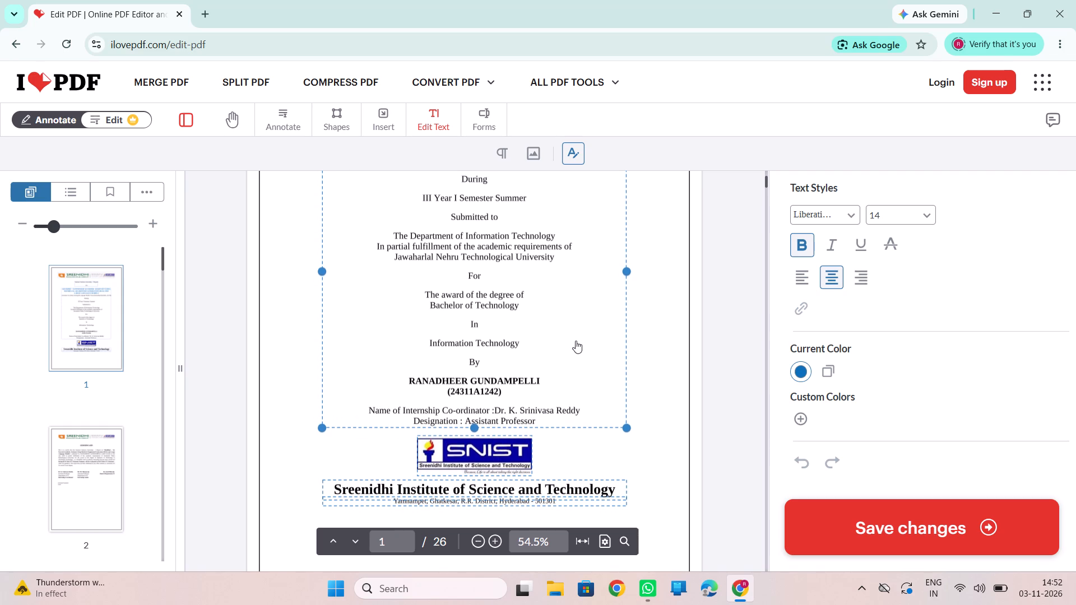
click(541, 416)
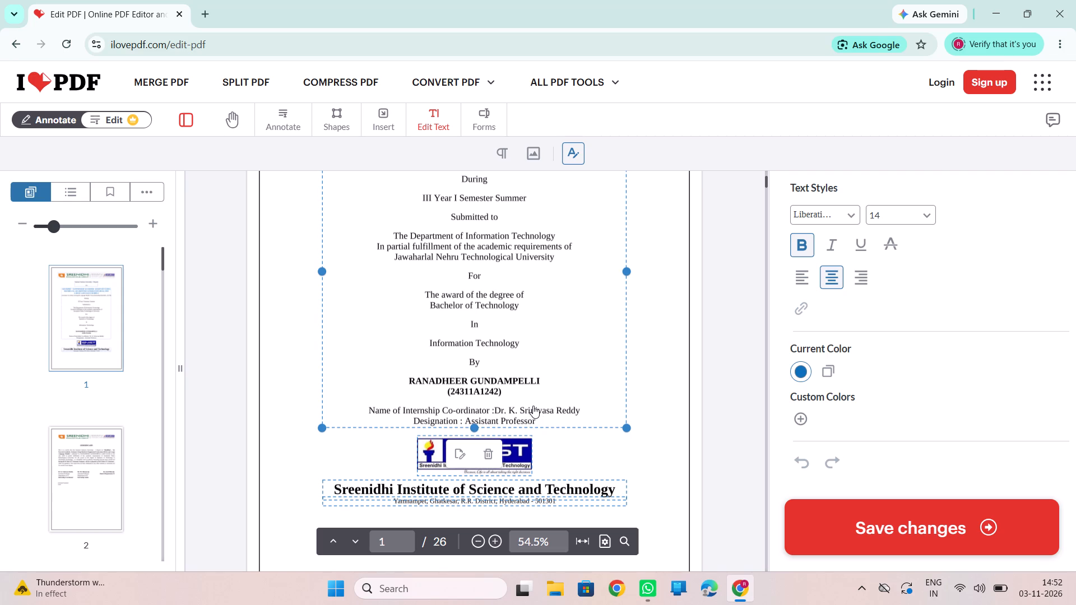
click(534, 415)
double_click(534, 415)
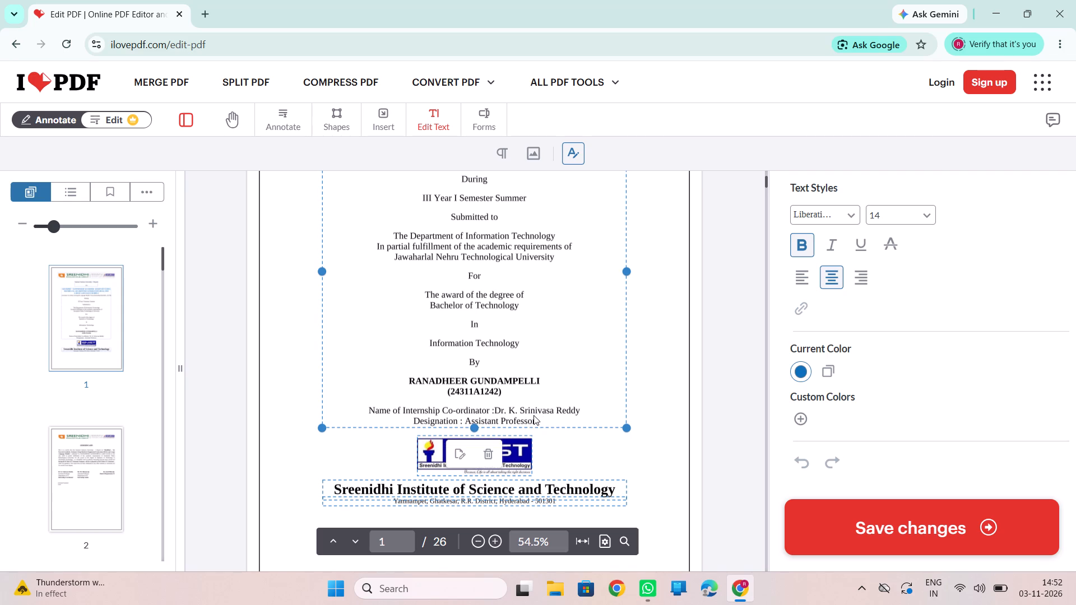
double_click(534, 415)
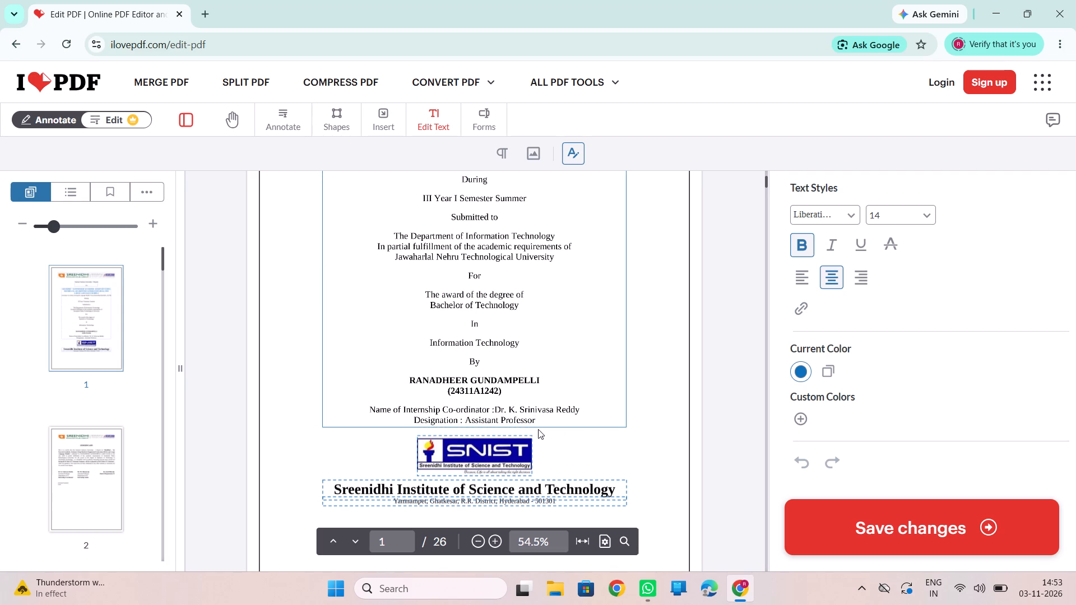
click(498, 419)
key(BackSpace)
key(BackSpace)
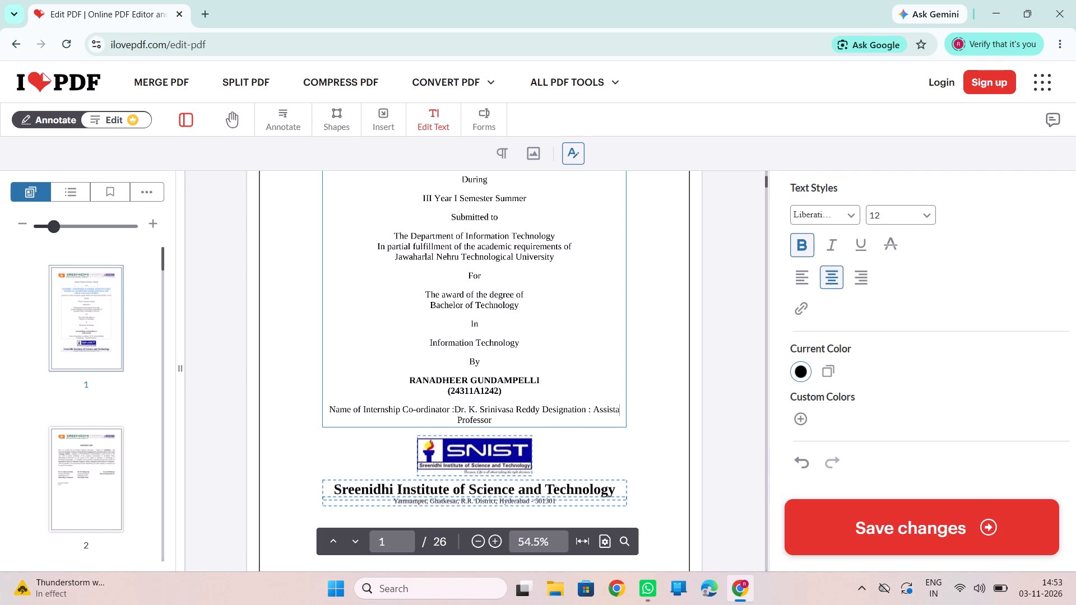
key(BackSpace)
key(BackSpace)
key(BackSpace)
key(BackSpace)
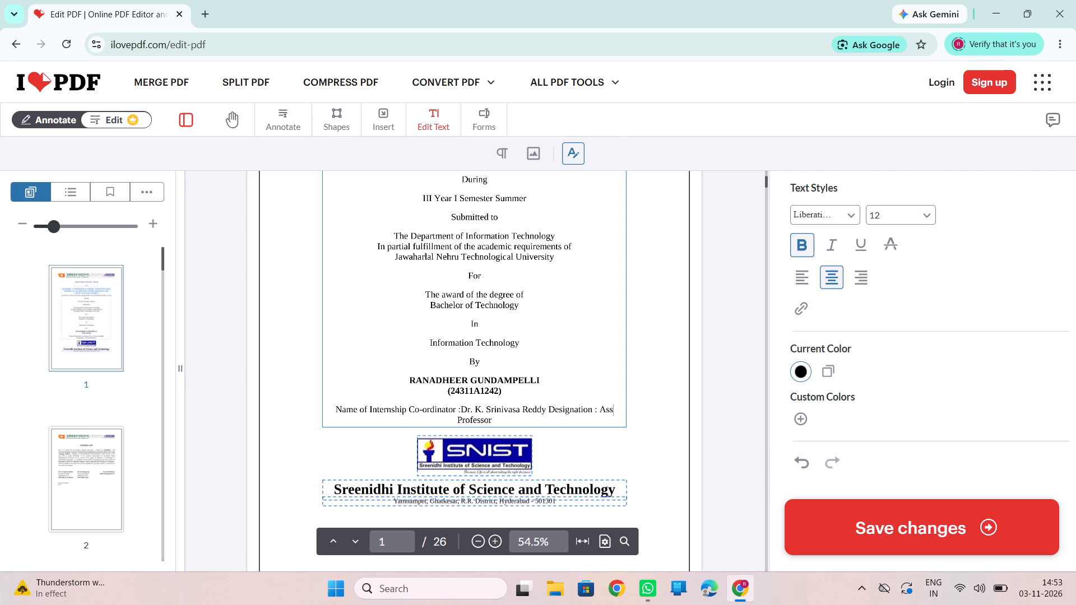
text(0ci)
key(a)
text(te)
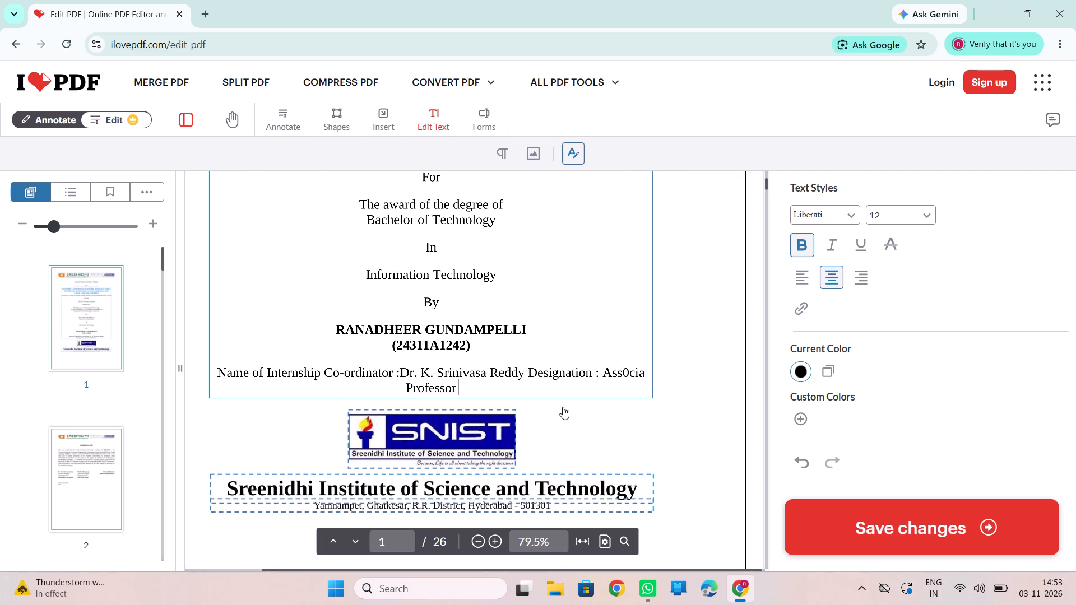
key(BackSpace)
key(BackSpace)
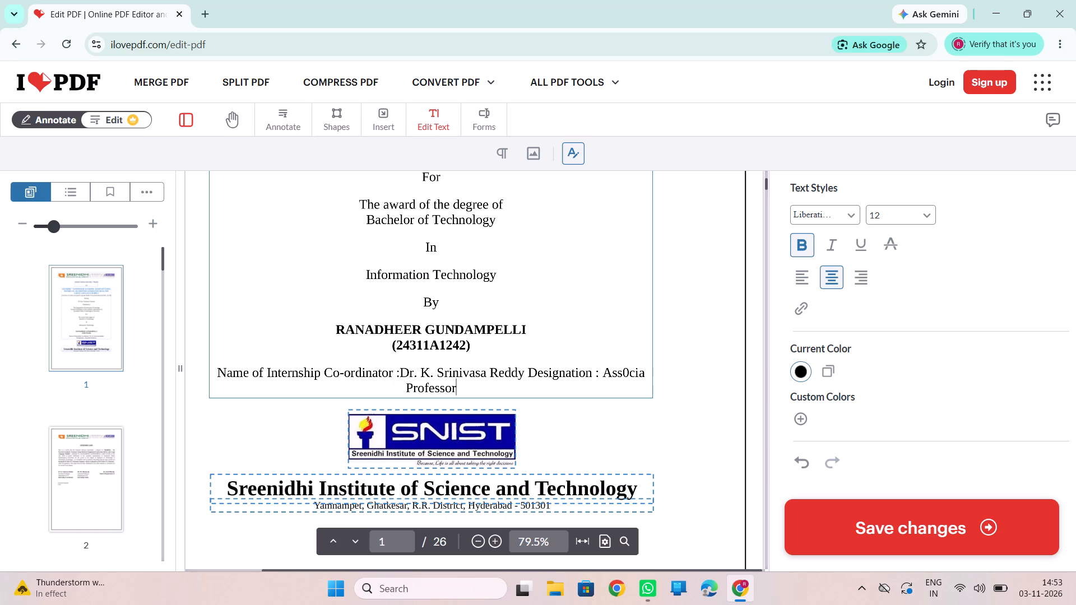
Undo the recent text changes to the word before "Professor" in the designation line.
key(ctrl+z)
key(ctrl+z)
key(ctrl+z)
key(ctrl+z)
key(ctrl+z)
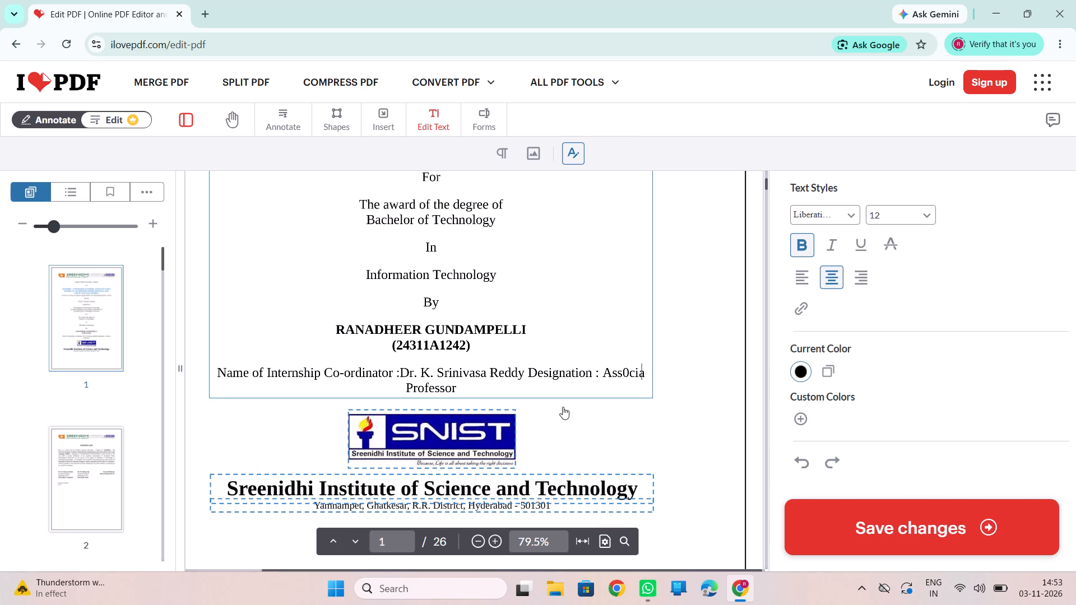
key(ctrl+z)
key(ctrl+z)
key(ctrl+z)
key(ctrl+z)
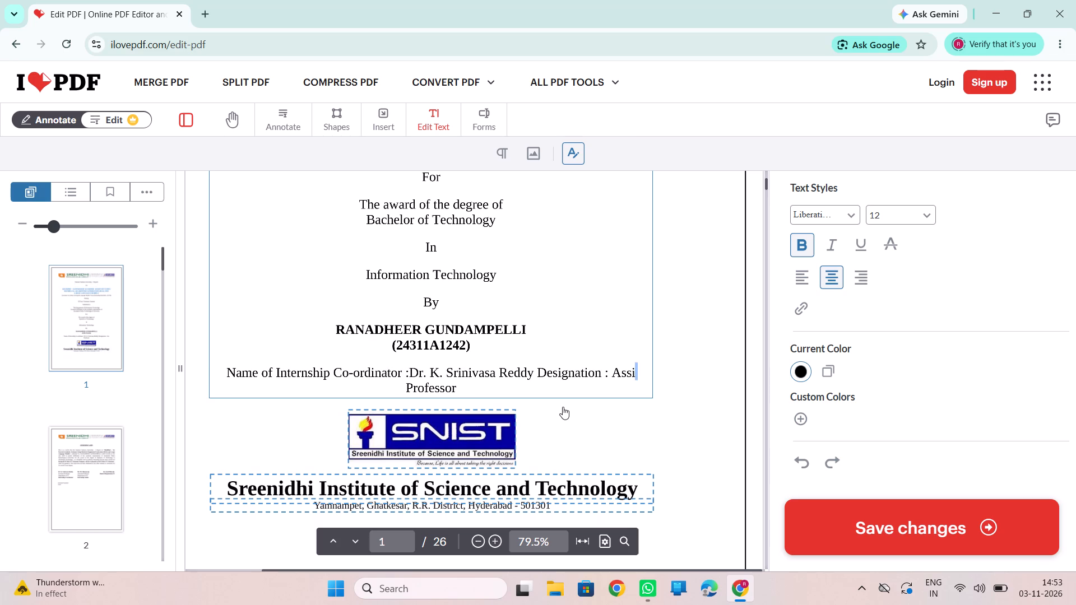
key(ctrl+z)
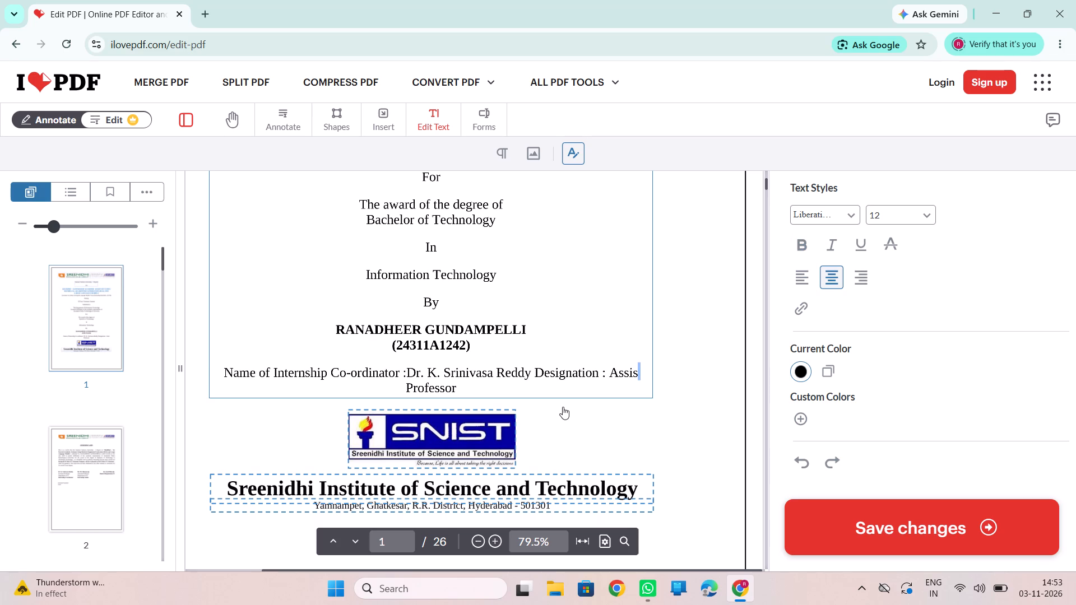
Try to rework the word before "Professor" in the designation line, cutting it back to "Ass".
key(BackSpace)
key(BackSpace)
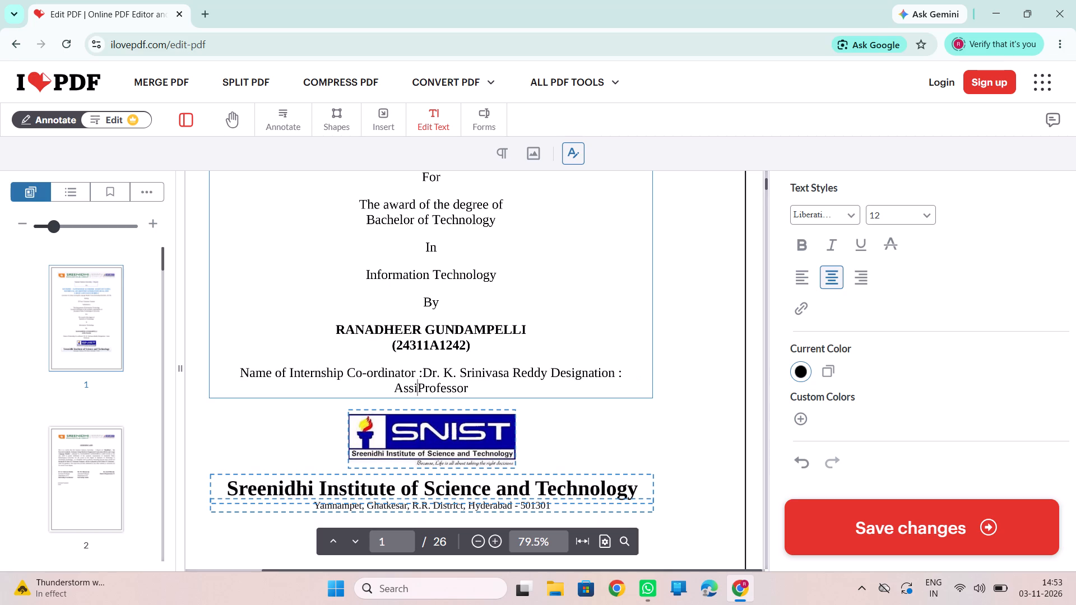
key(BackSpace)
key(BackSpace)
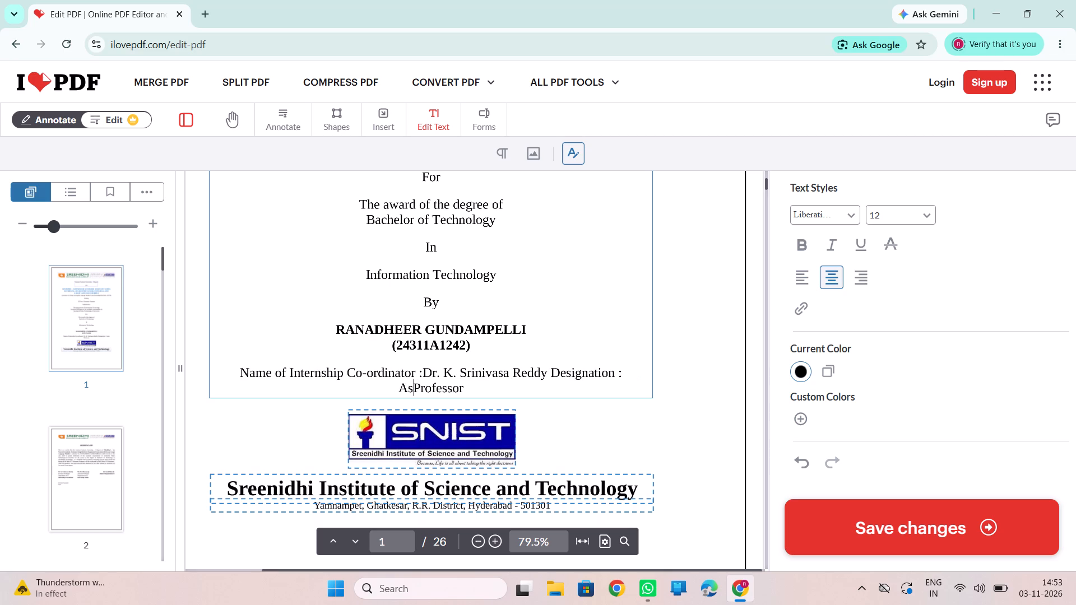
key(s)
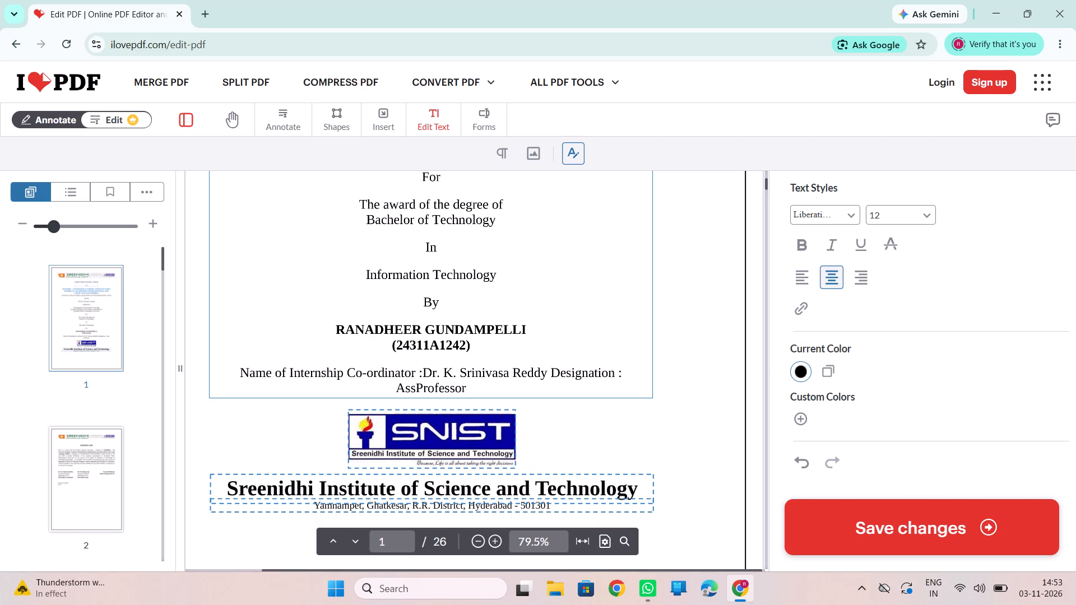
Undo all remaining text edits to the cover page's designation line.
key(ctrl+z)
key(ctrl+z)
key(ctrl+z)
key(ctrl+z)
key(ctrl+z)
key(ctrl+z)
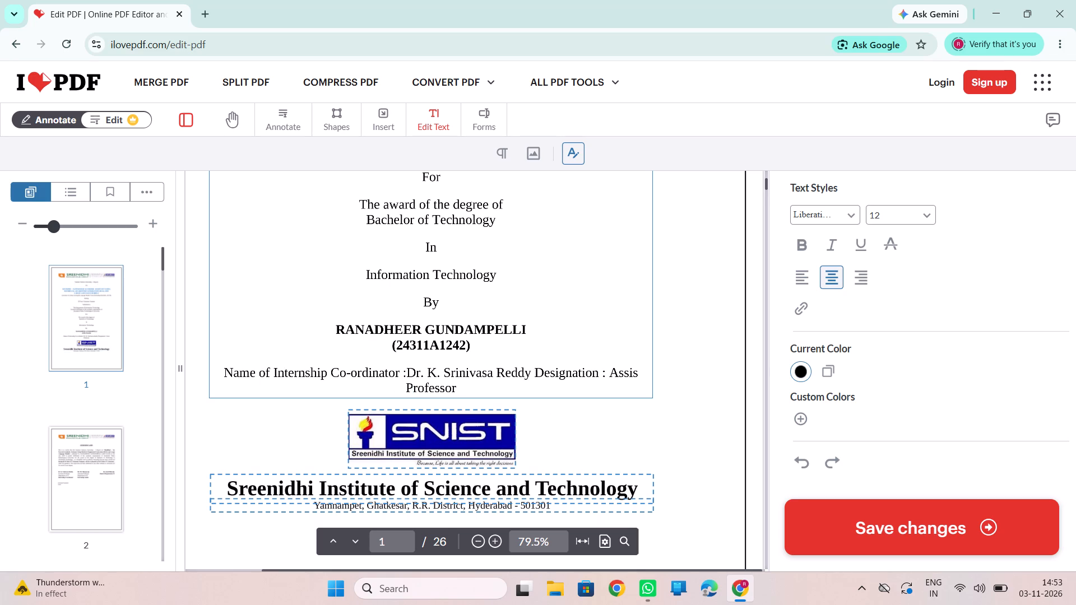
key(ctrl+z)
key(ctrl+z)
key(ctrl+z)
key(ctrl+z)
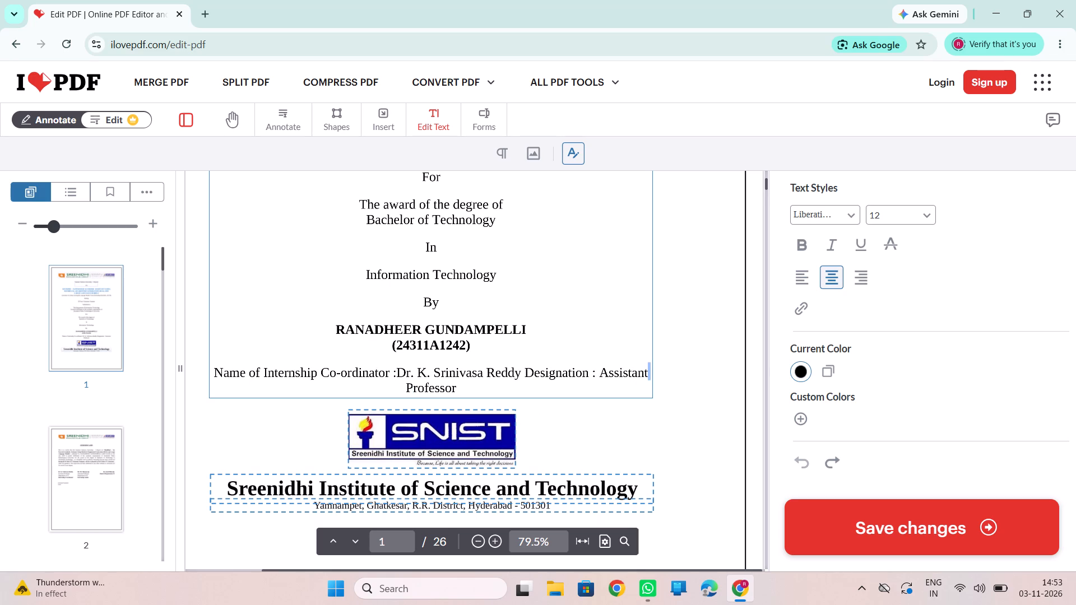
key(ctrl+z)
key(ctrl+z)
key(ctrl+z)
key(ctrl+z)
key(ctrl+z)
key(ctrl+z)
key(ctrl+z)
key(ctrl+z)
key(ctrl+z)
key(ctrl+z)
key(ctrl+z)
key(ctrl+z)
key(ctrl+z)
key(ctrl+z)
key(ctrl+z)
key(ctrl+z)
Reload the PDF editor page and open EDUMIND_INTERNSHIP_REPORT from the Desktop again.
click(64, 39)
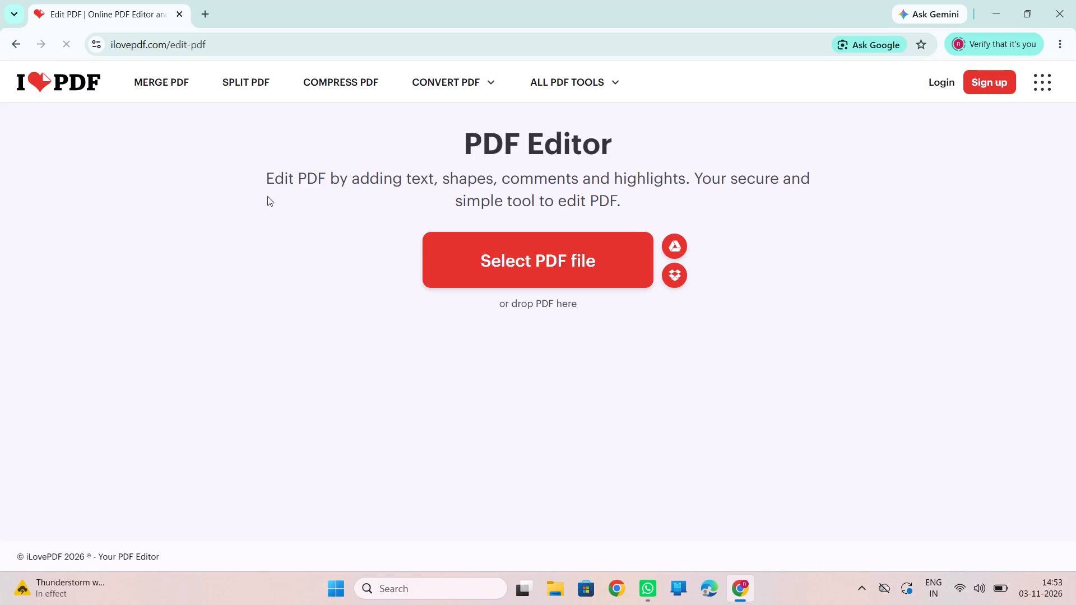
click(518, 283)
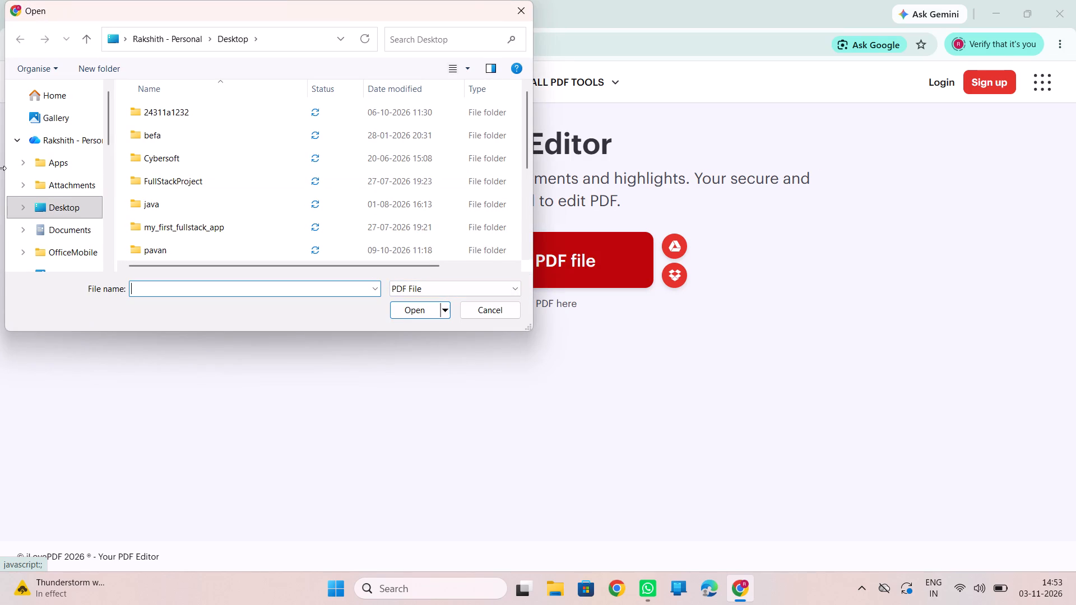
scroll(243, 241, down, 6)
click(240, 226)
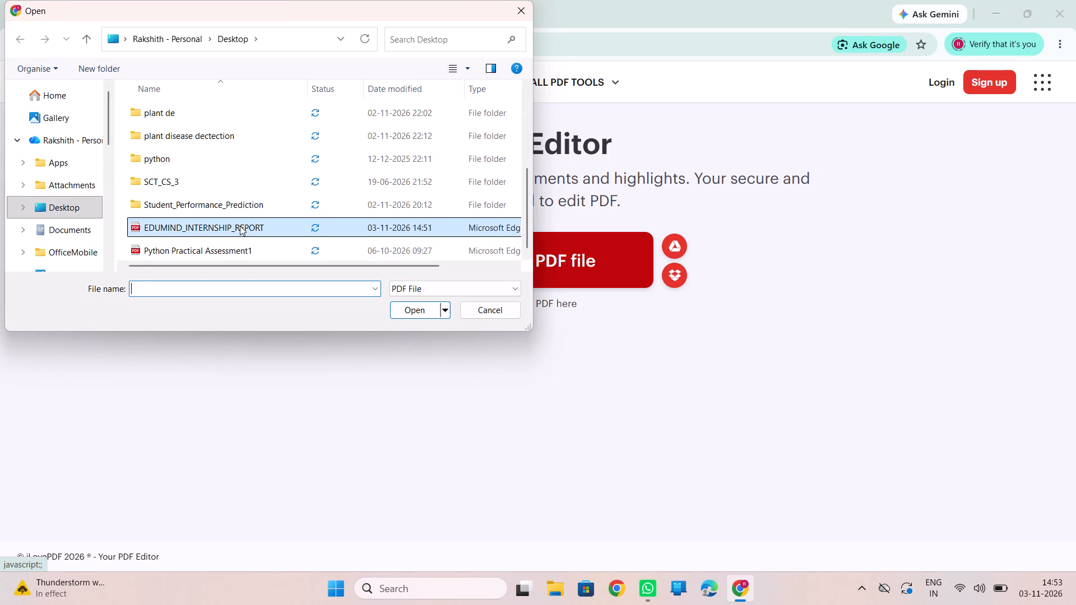
double_click(240, 226)
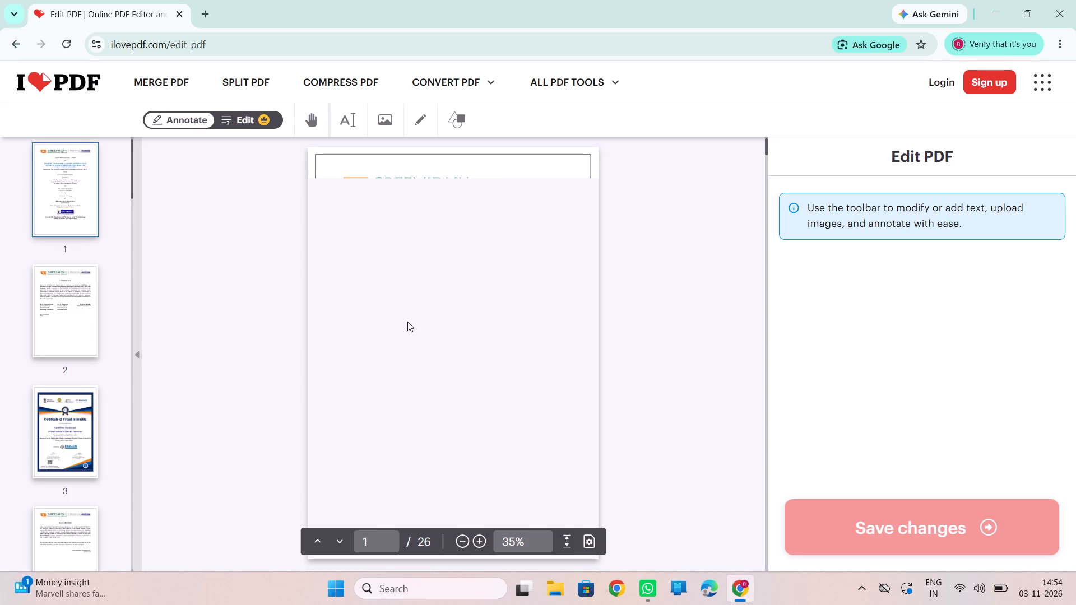
Switch to text editing and delete the co-ordinator's title and name after "Name of Internship Co-ordinator :" on the cover page.
click(187, 118)
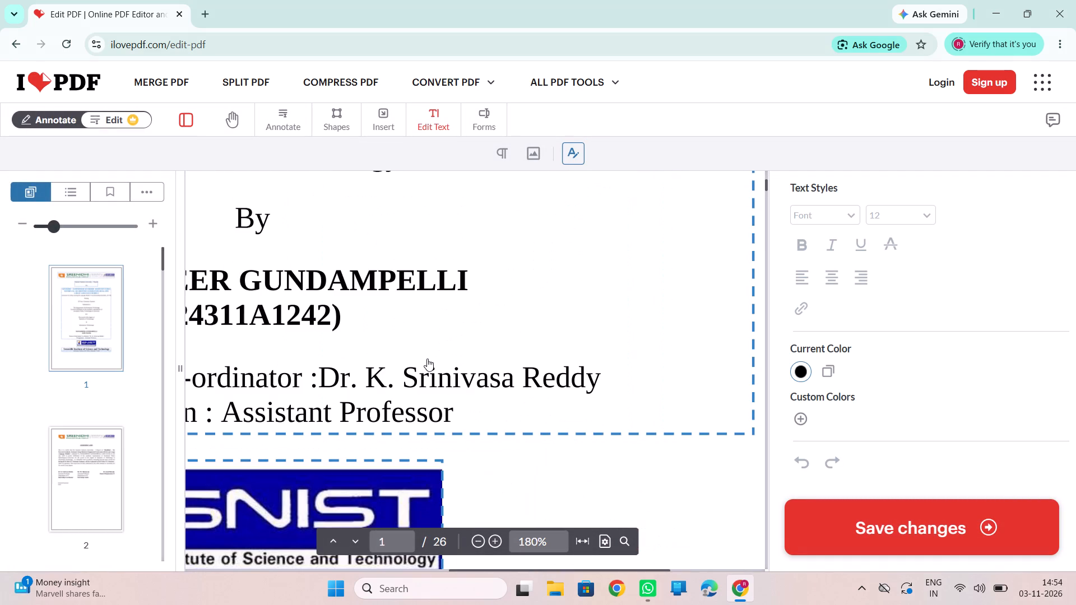
click(608, 374)
double_click(592, 375)
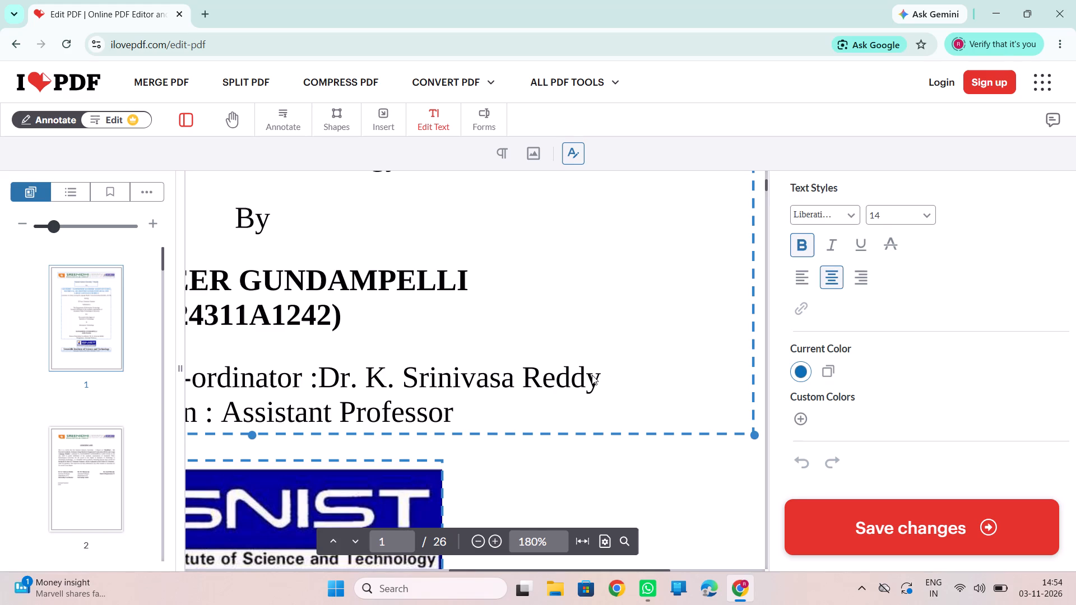
click(604, 378)
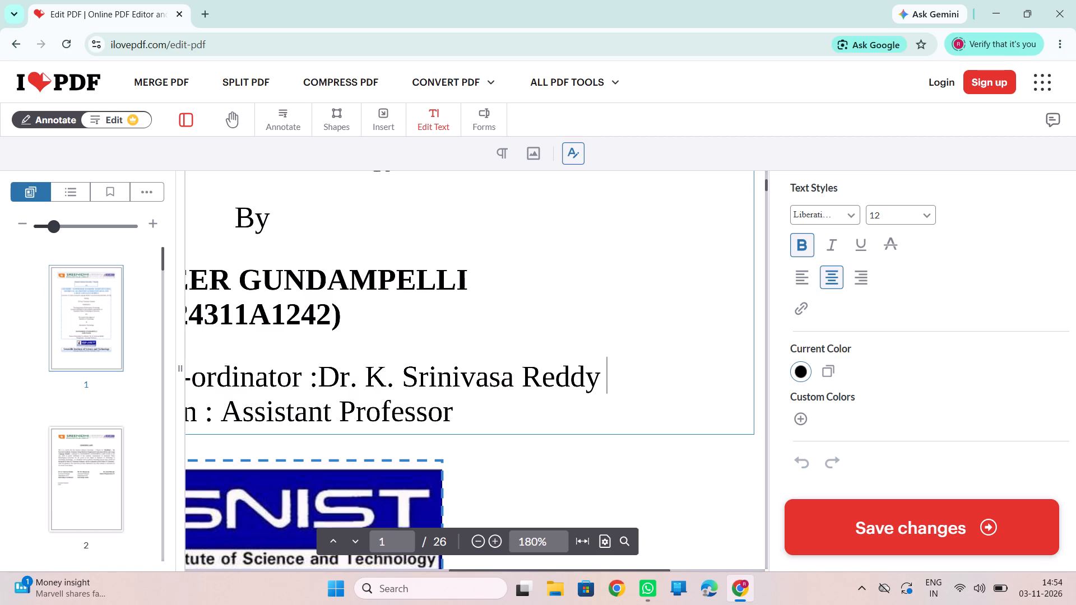
key(BackSpace)
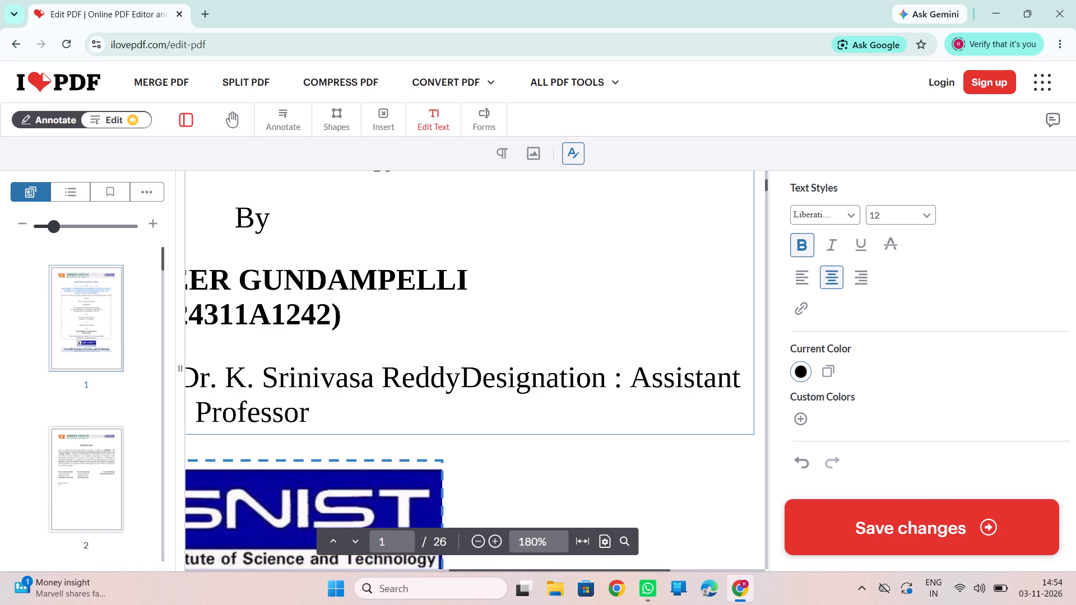
key(BackSpace)
key(BackSpace)
key(BackSpace)
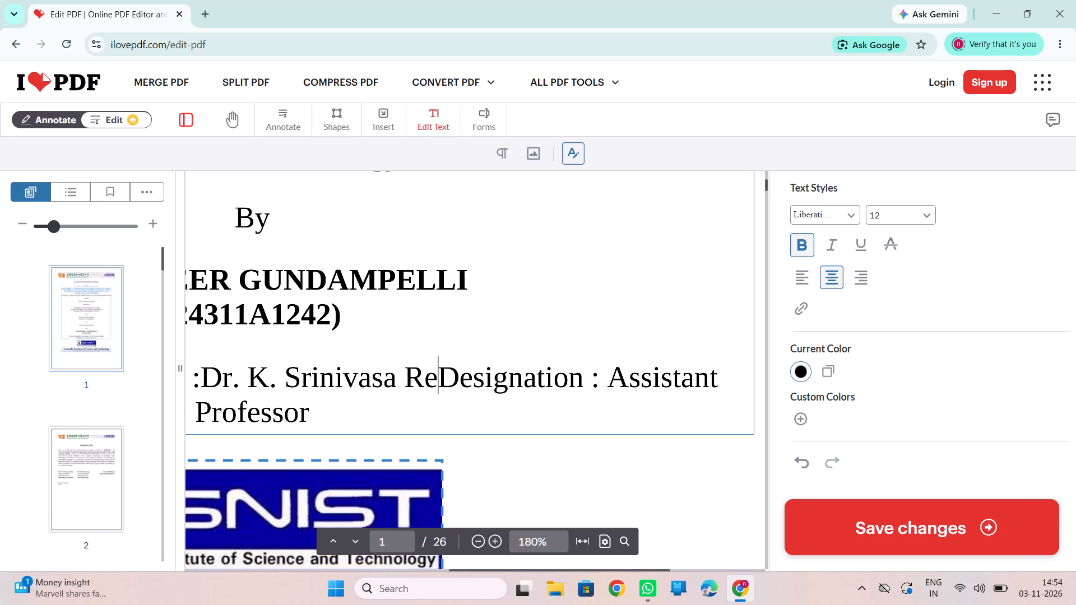
key(BackSpace)
key(BackSpace)
key(BackSpace)
key(BackSpace)
key(BackSpace)
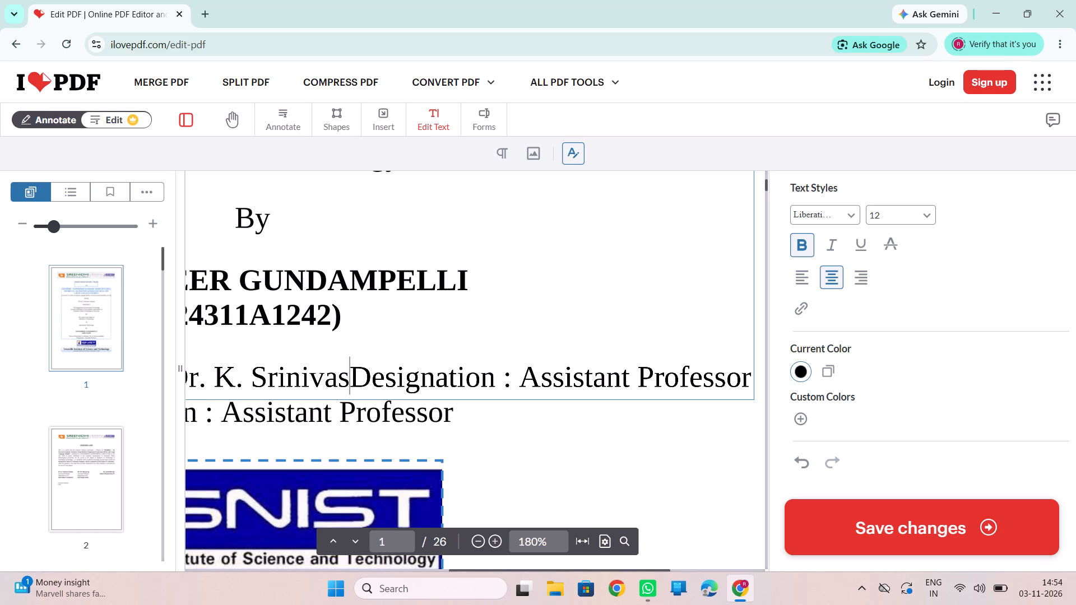
key(BackSpace)
key(BackSpace)
key(BackSpace)
key(BackSpace)
key(BackSpace)
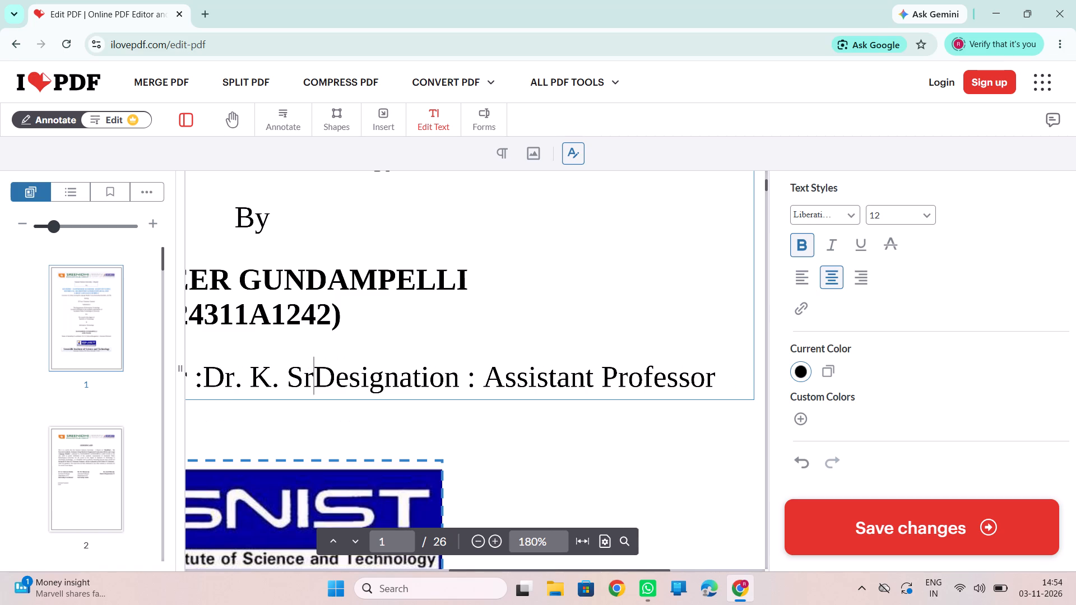
key(BackSpace)
key(BackSpace)
key(BackSpace)
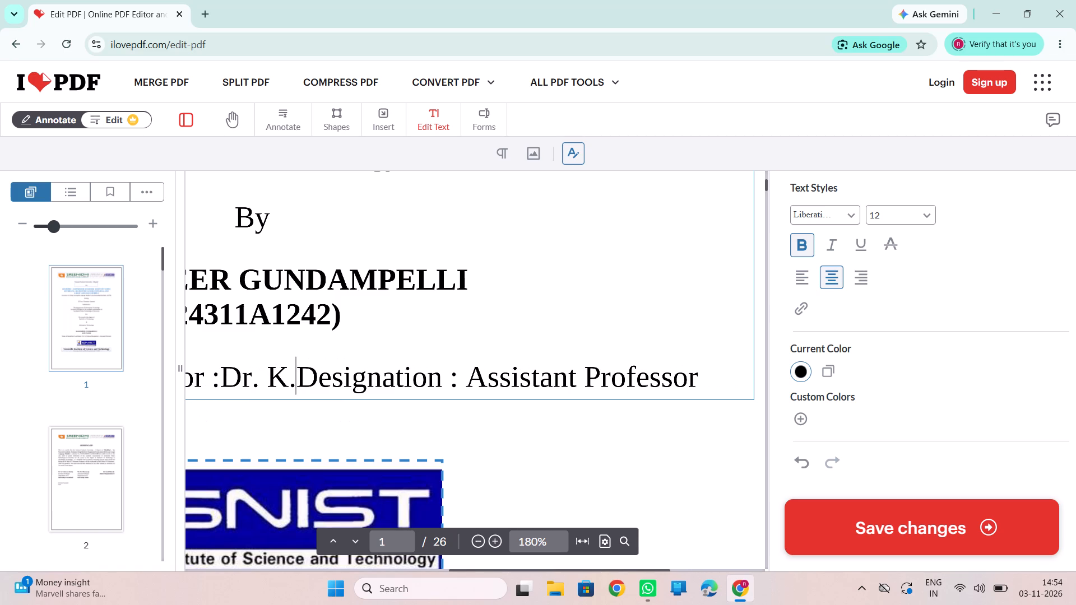
key(BackSpace)
key(BackSpace)
key(BackSpace)
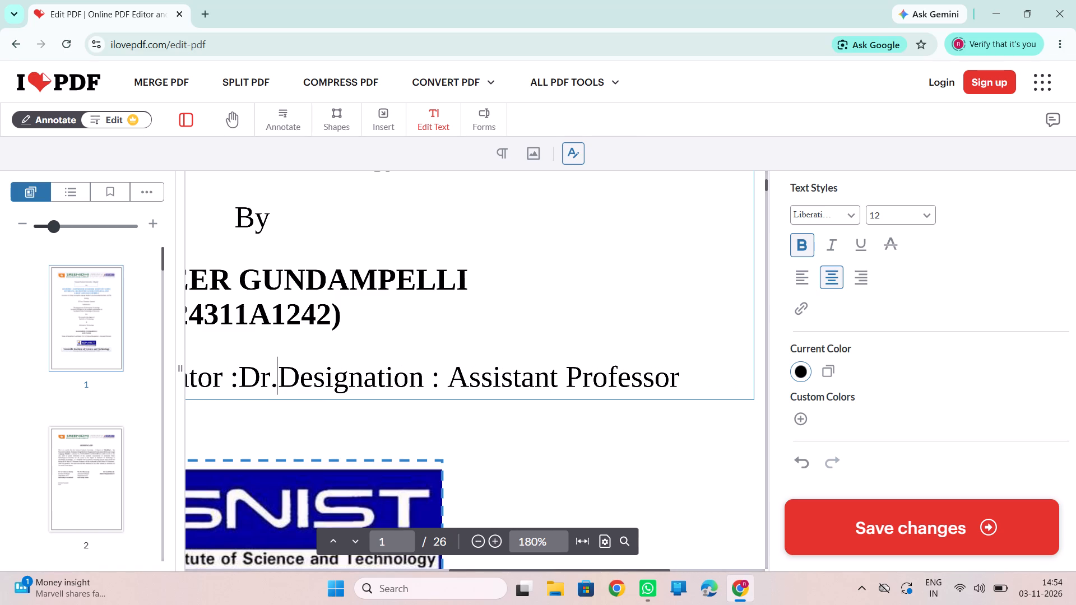
key(BackSpace)
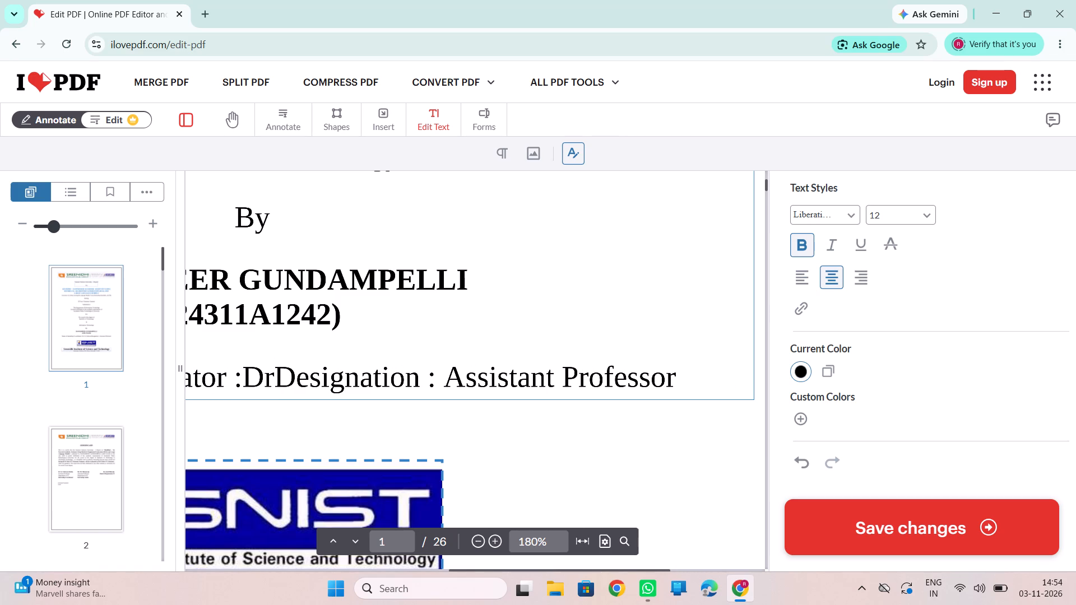
key(BackSpace)
key(BackSpace)
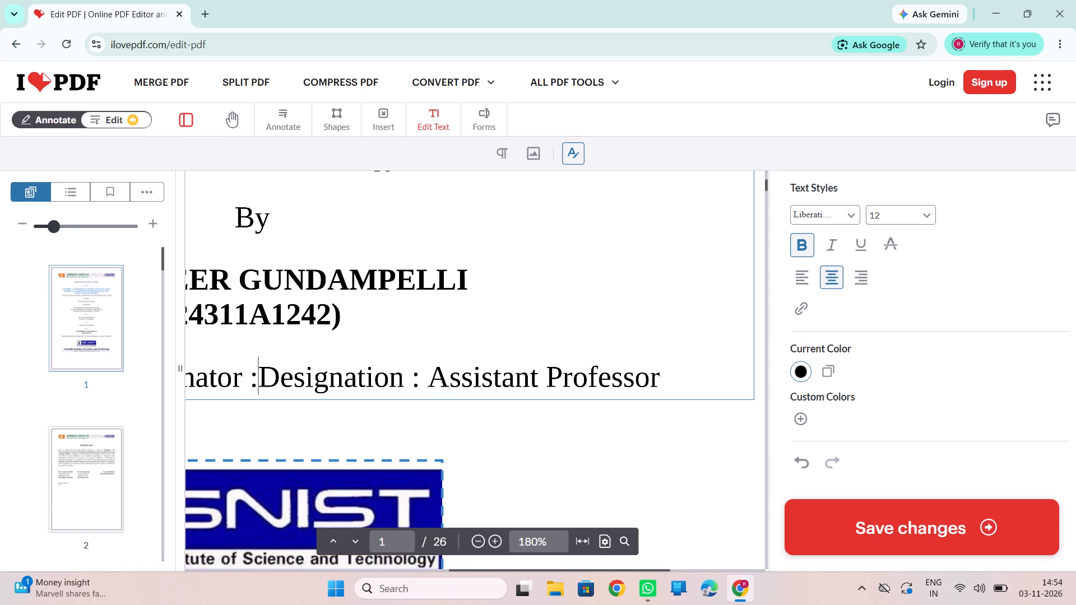
Enter the new co-ordinator's name with the title "Mr." after "Name of Internship Co-ordinator :".
key(shift+m)
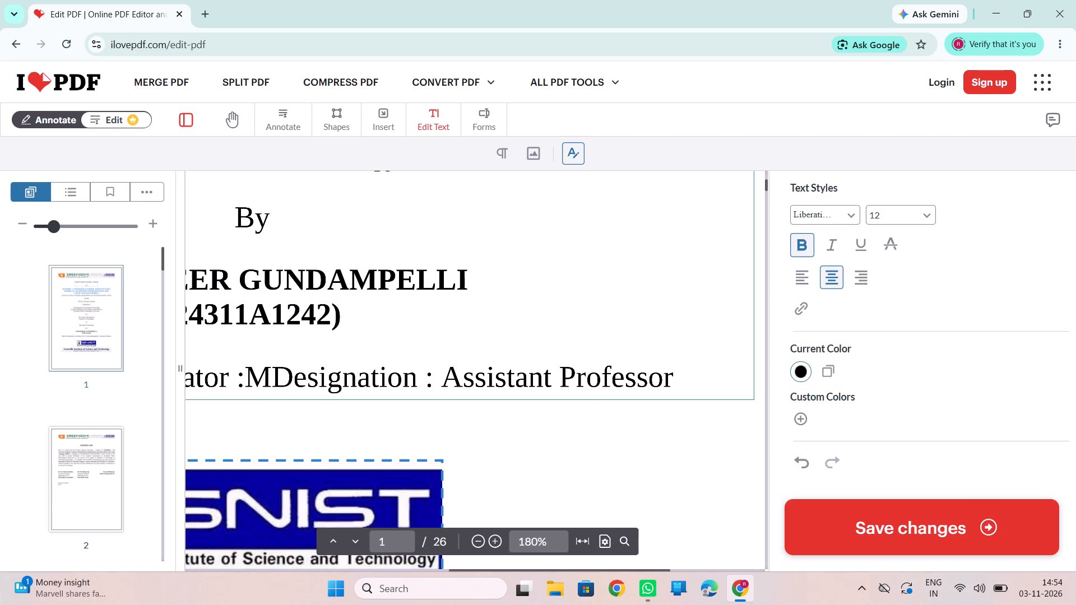
key(r)
key(period)
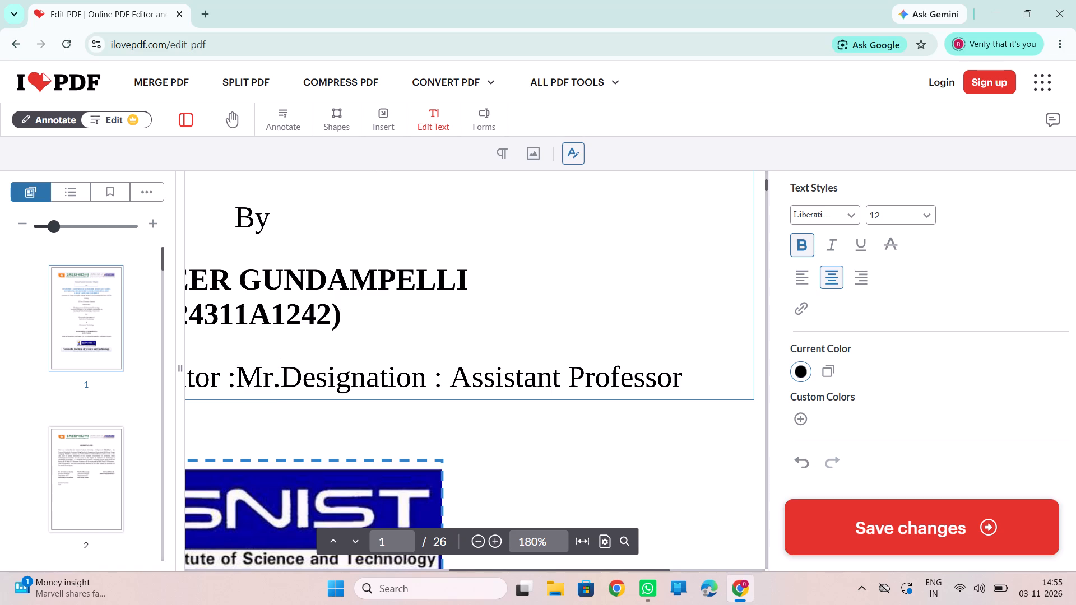
key(shift+m)
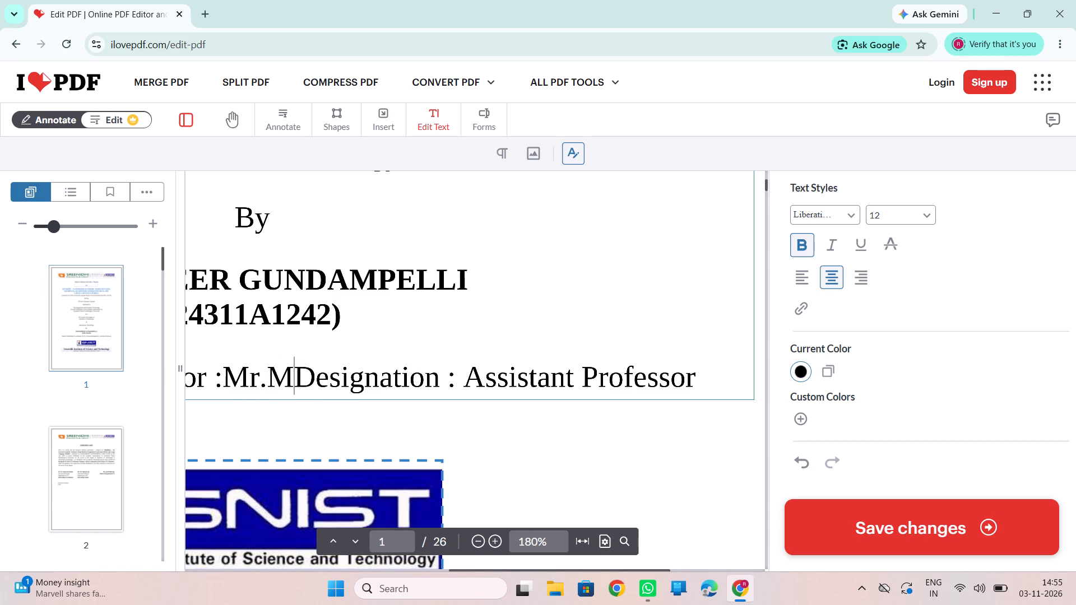
key(period)
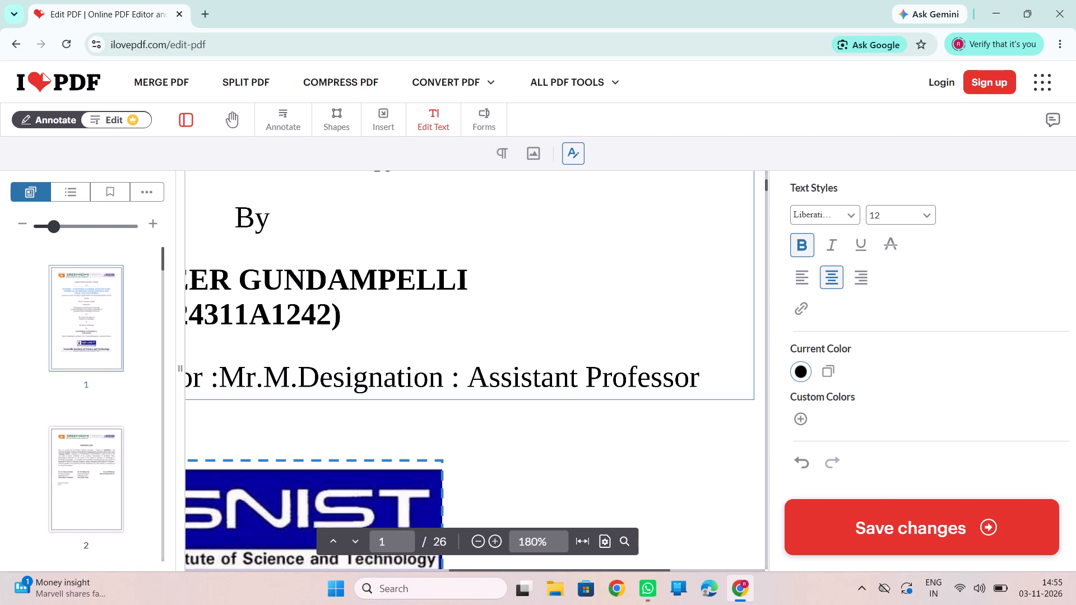
key(shift+d)
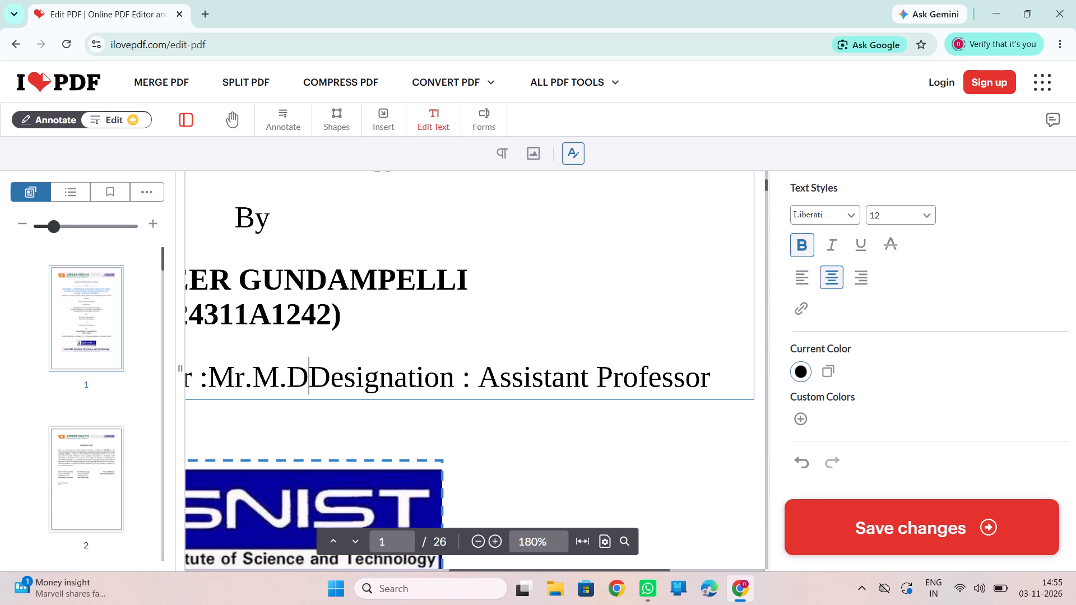
key(h)
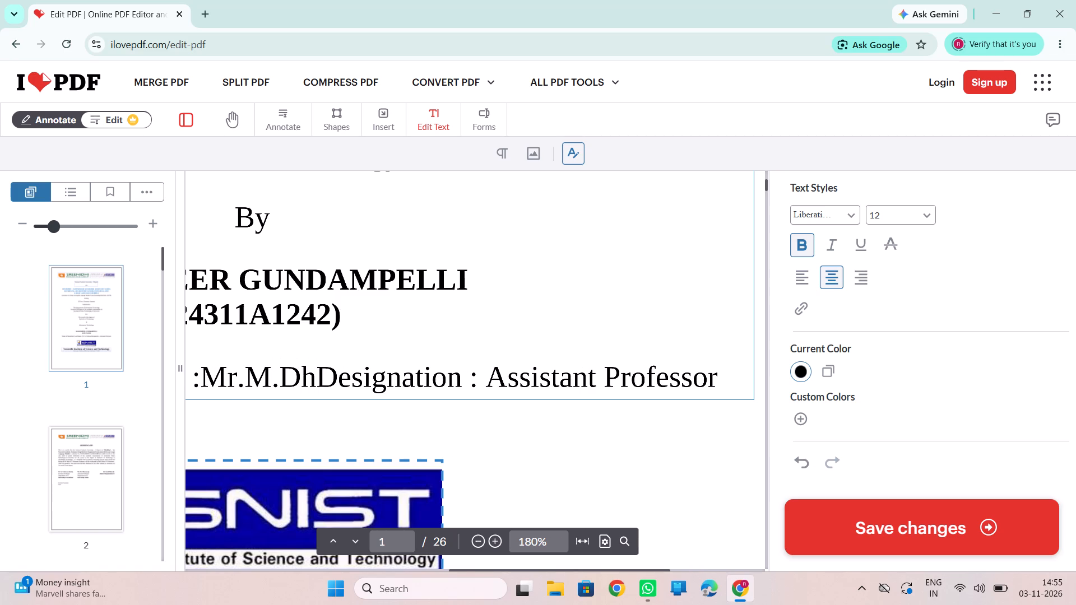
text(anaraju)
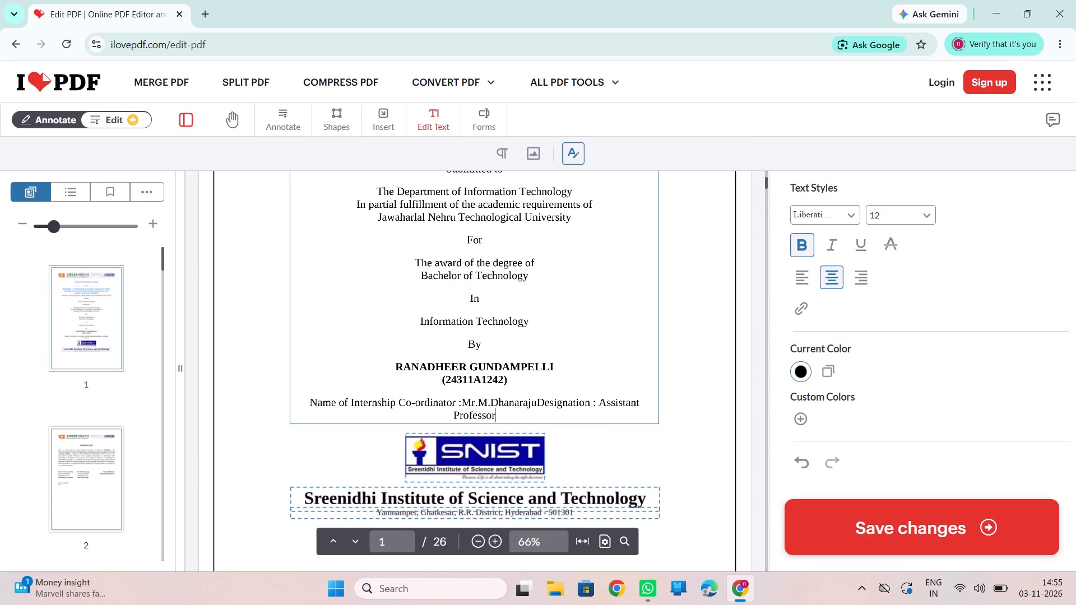
Break the line after the new co-ordinator's name so "Designation : Assistant Professor" starts on its own line.
click(455, 401)
click(461, 401)
click(537, 401)
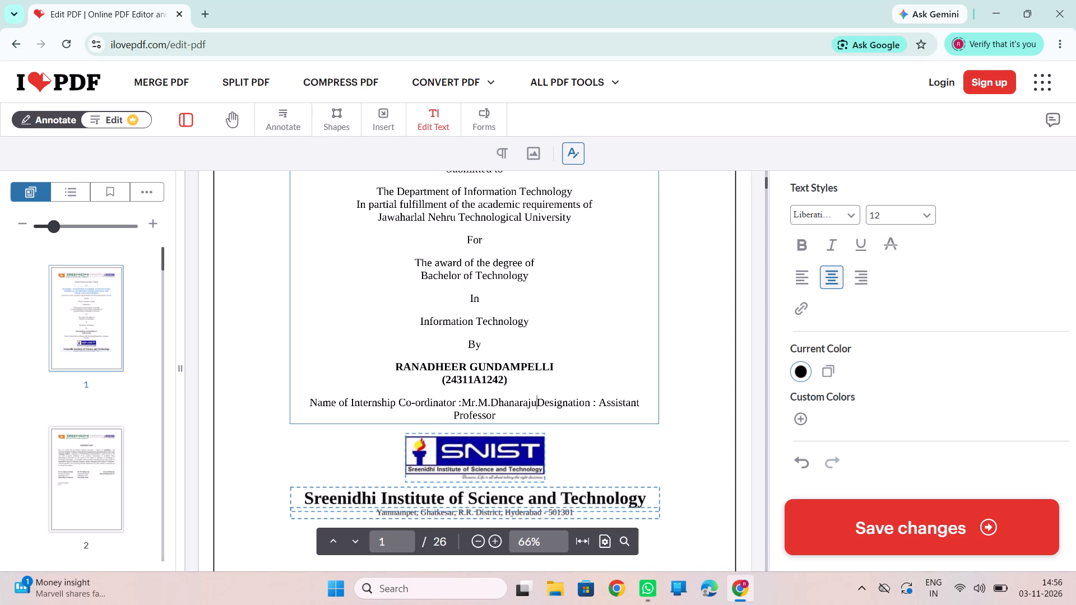
key(Return)
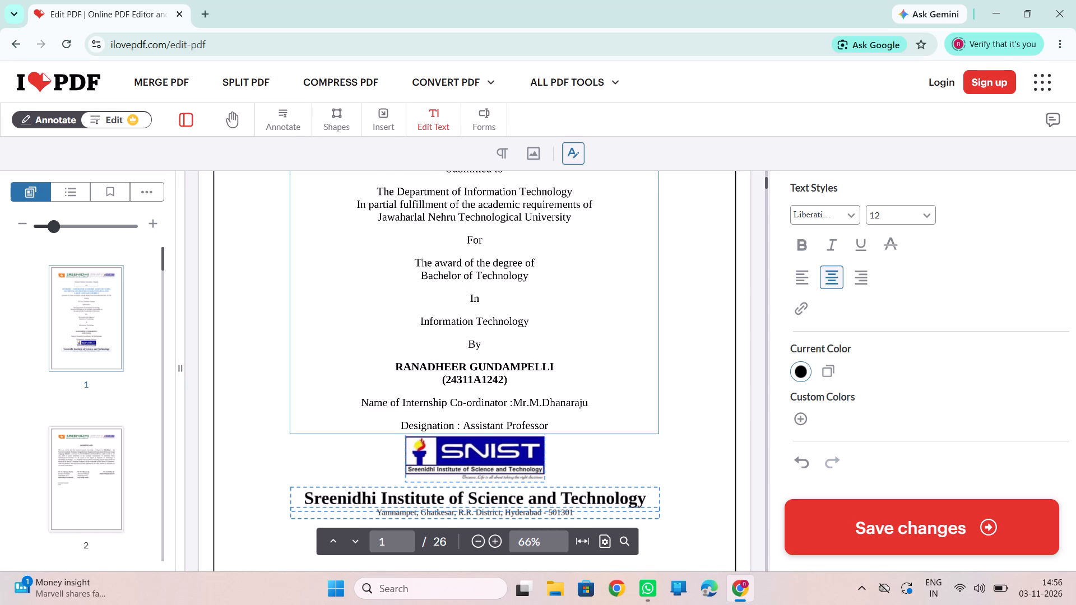
Delete the label "Name of Internship Co-ordinator :" in front of the co-ordinator's name.
click(514, 401)
key(BackSpace)
key(BackSpace)
key(BackSpace)
key(BackSpace)
key(BackSpace)
key(BackSpace)
key(BackSpace)
key(BackSpace)
key(BackSpace)
key(BackSpace)
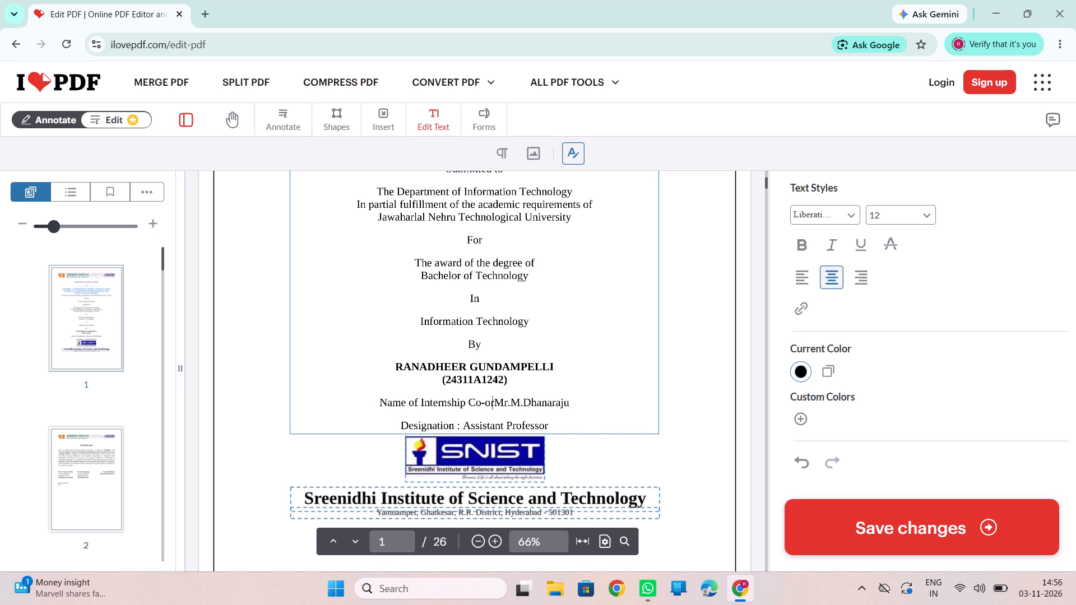
key(BackSpace)
key(BackSpace)
key(BackSpace)
key(BackSpace)
key(BackSpace)
key(BackSpace)
key(BackSpace)
key(BackSpace)
key(BackSpace)
key(BackSpace)
key(BackSpace)
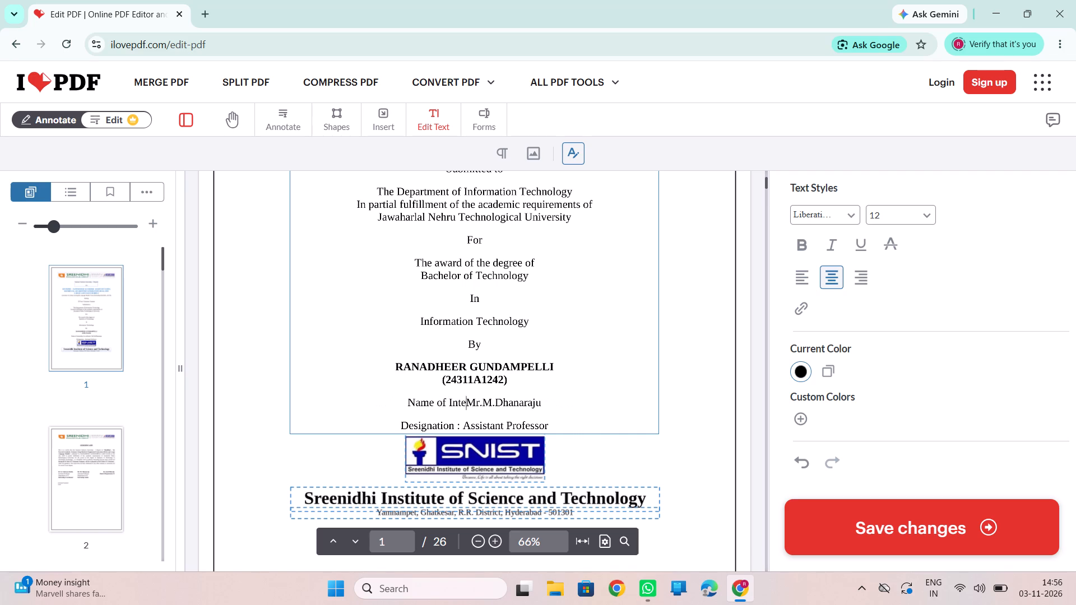
key(BackSpace)
key(BackSpace)
key(BackSpace)
key(BackSpace)
key(BackSpace)
key(BackSpace)
key(BackSpace)
key(BackSpace)
key(BackSpace)
key(BackSpace)
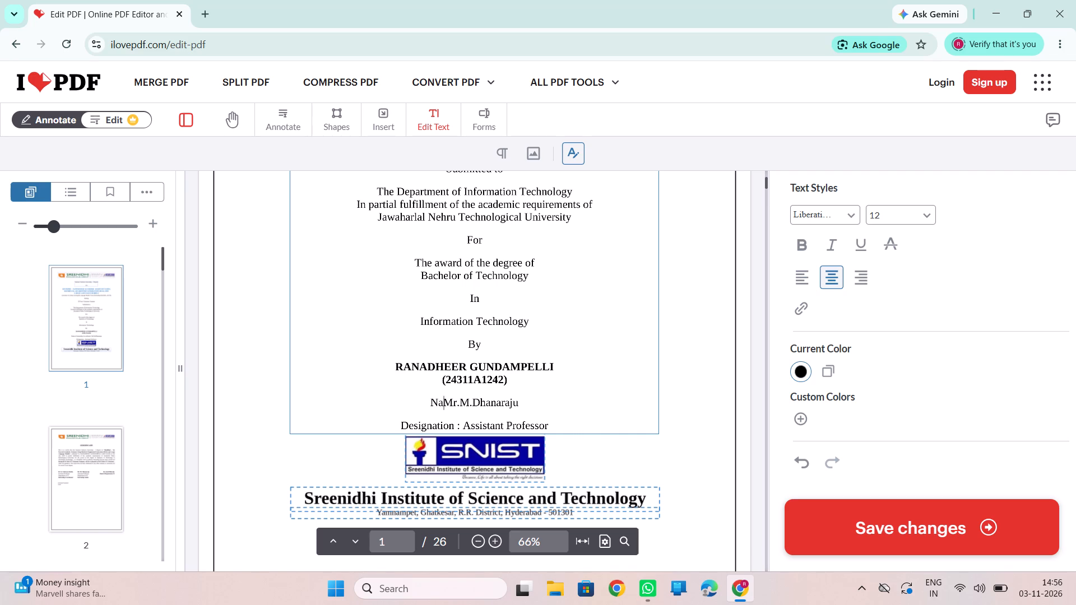
key(BackSpace)
key(BackSpace)
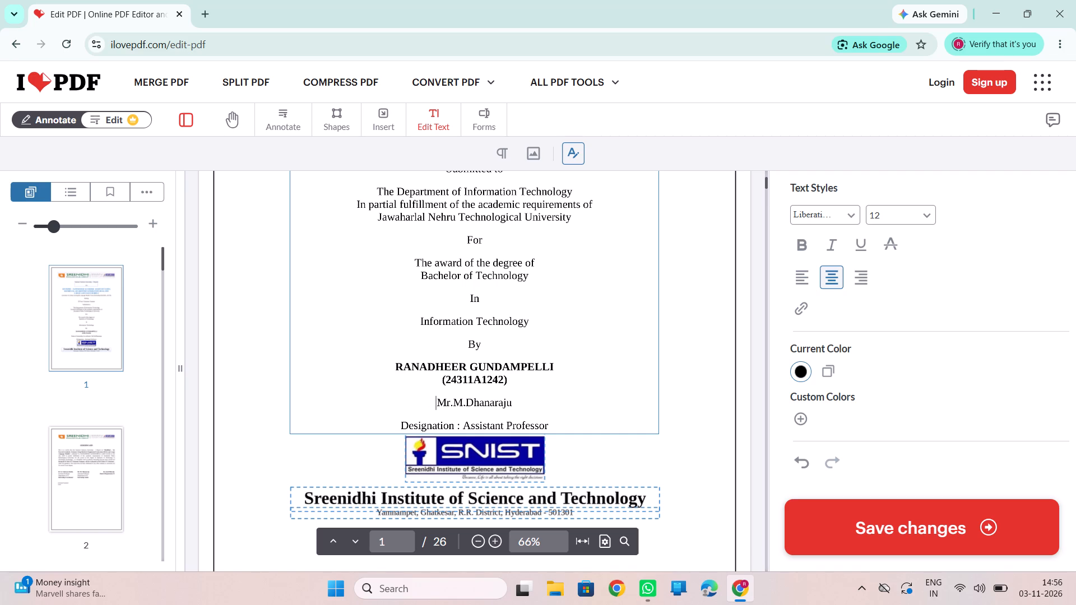
Delete the label "Designation :" in front of "Assistant Professor" on the cover page.
click(461, 426)
key(BackSpace)
key(BackSpace)
key(BackSpace)
key(BackSpace)
key(BackSpace)
key(BackSpace)
key(BackSpace)
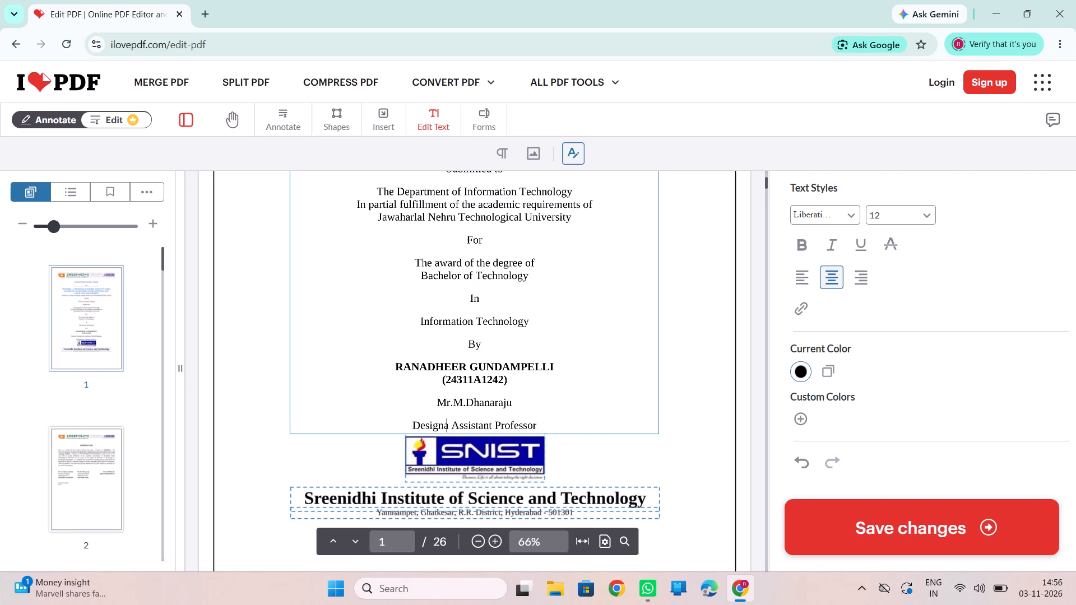
key(BackSpace)
key(BackSpace)
key(BackSpace)
key(BackSpace)
key(BackSpace)
key(BackSpace)
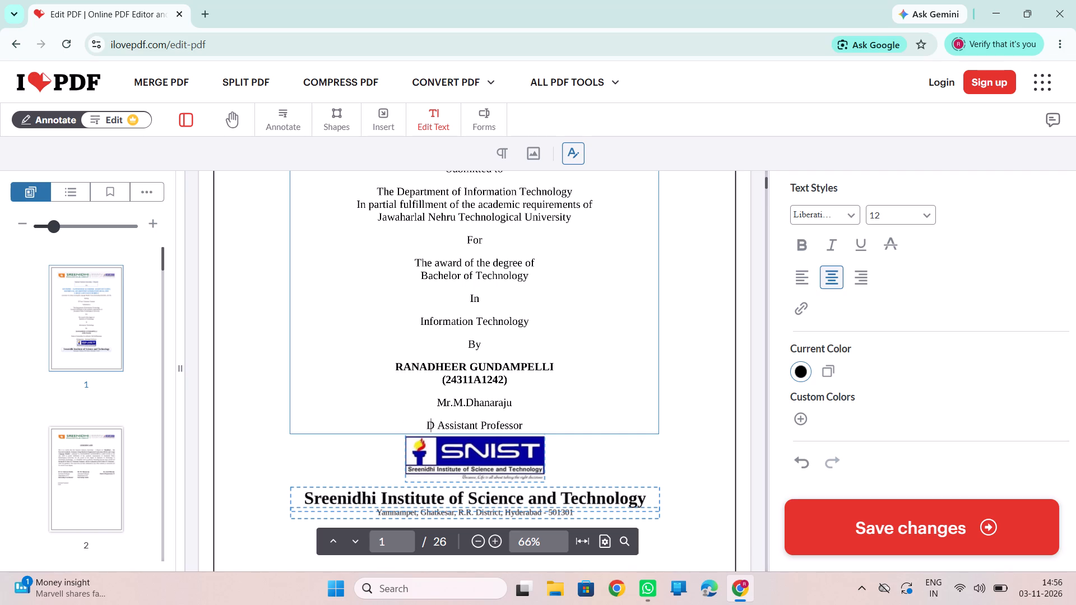
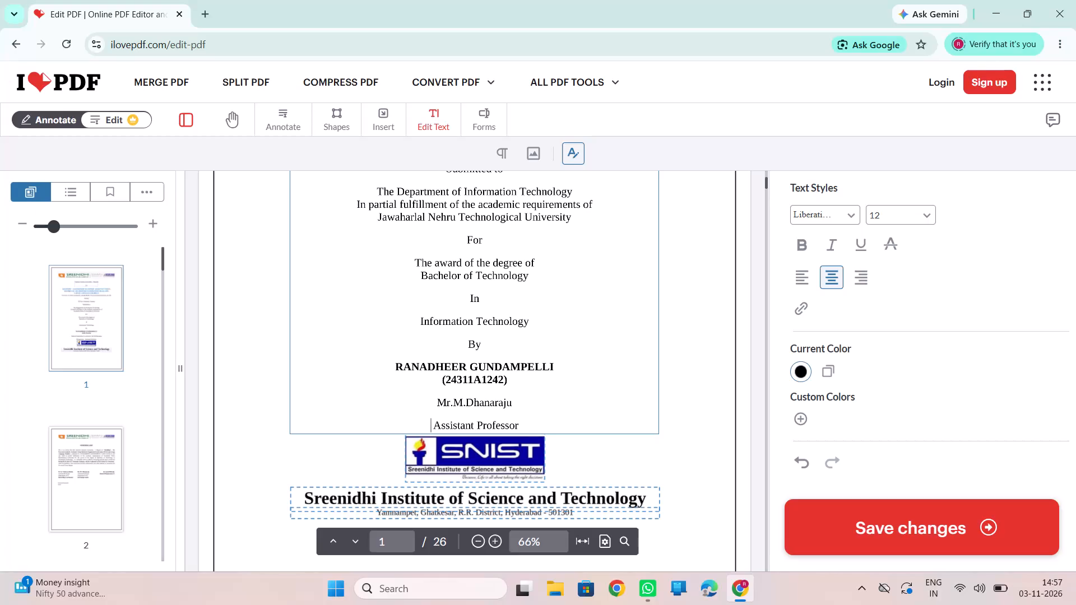
Move the line "Internship Coordinator" above the coordinator's name in the first signature block of the certificate page.
scroll(514, 411, down, 2)
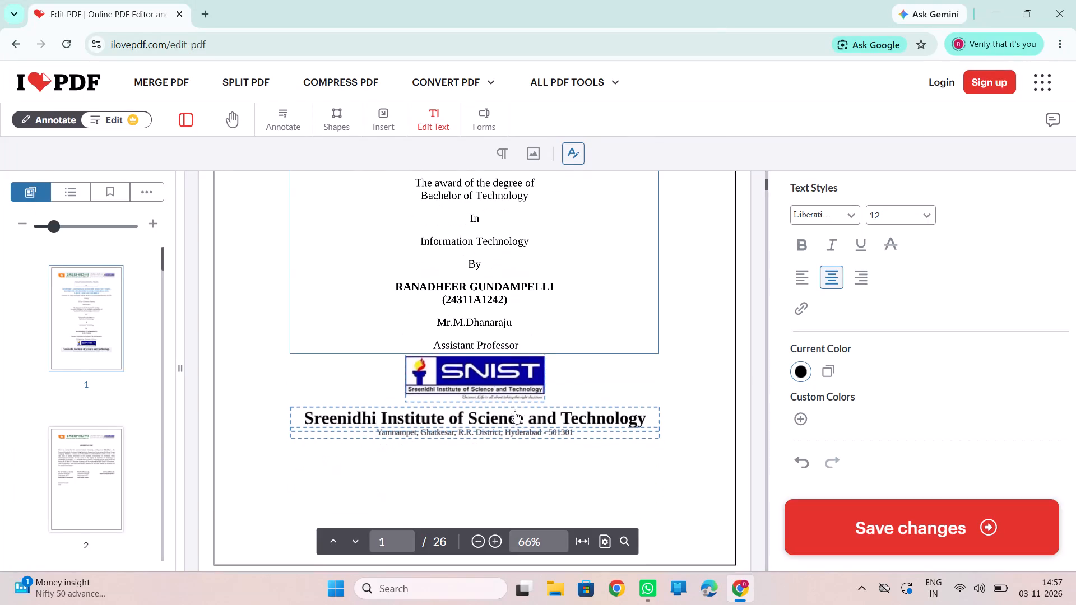
scroll(514, 411, down, 2)
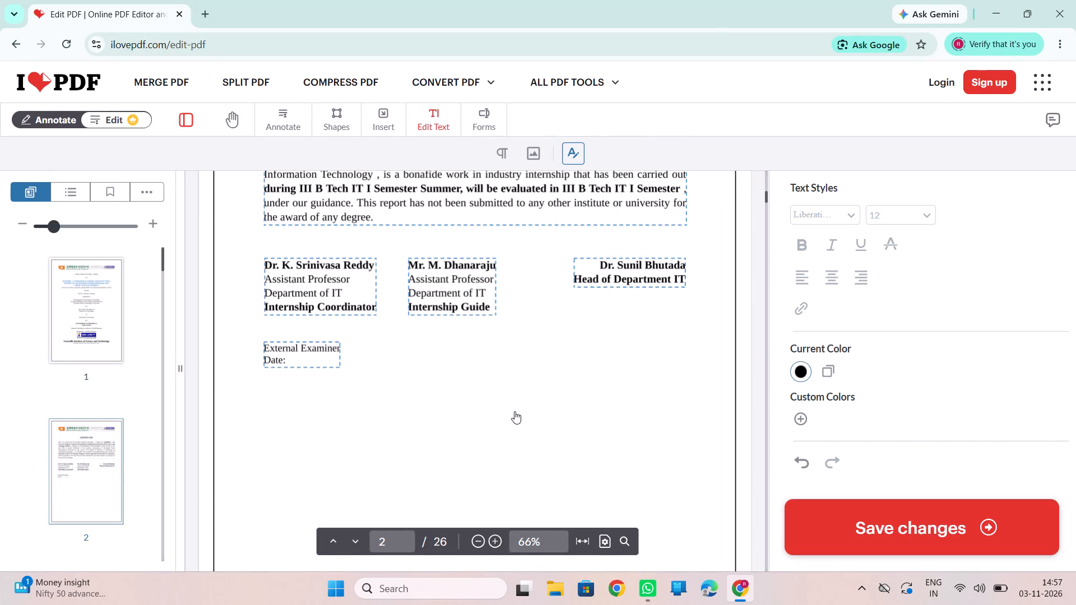
double_click(374, 323)
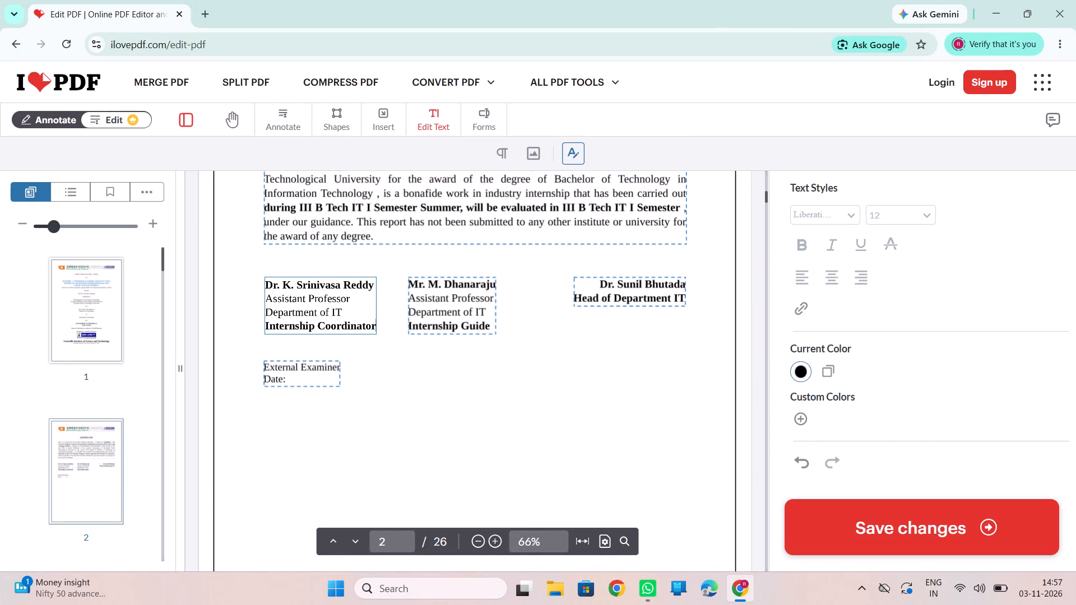
double_click(375, 327)
drag(375, 327, 276, 332)
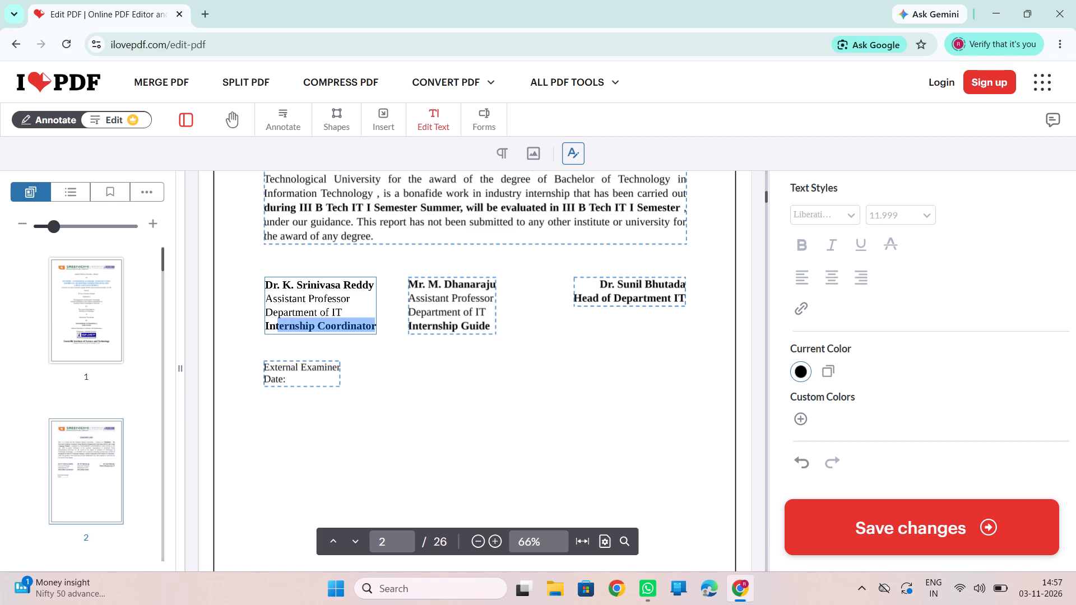
drag(276, 332, 265, 331)
key(ctrl+c)
key(BackSpace)
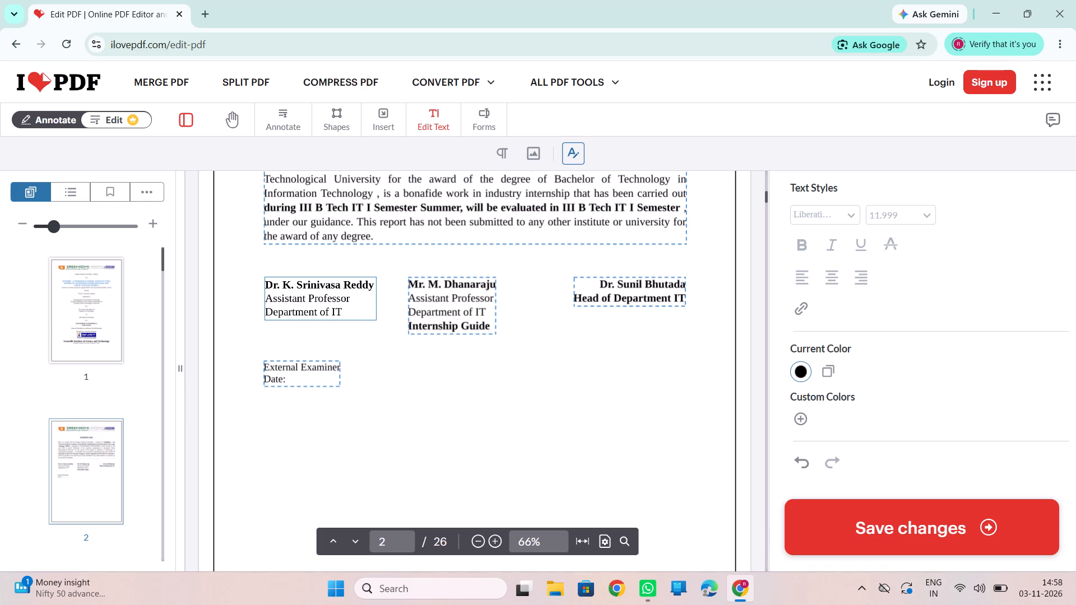
click(266, 285)
key(Return)
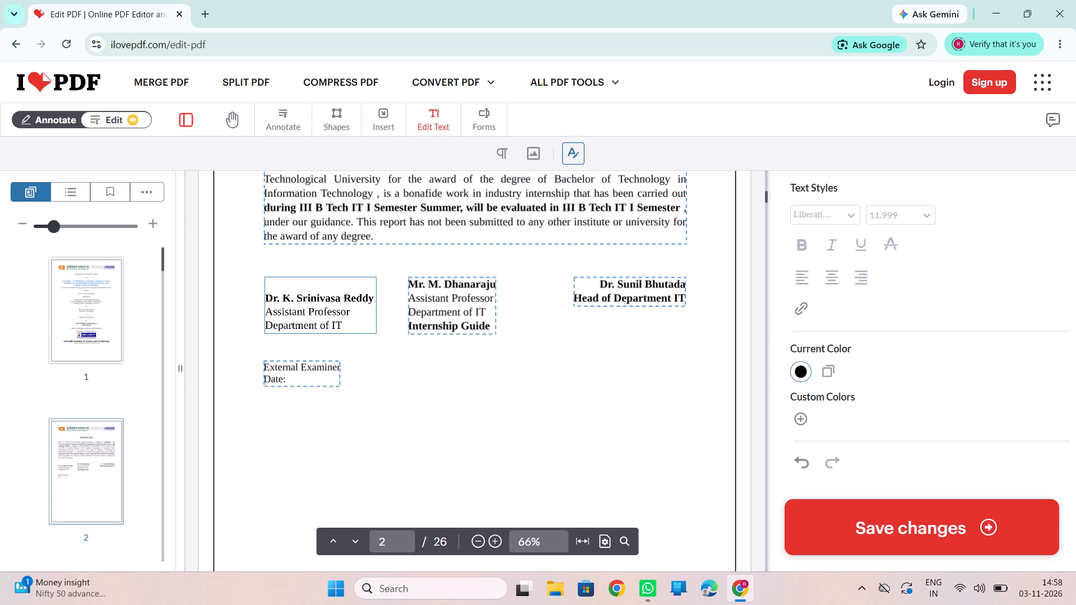
click(270, 285)
key(ctrl+v)
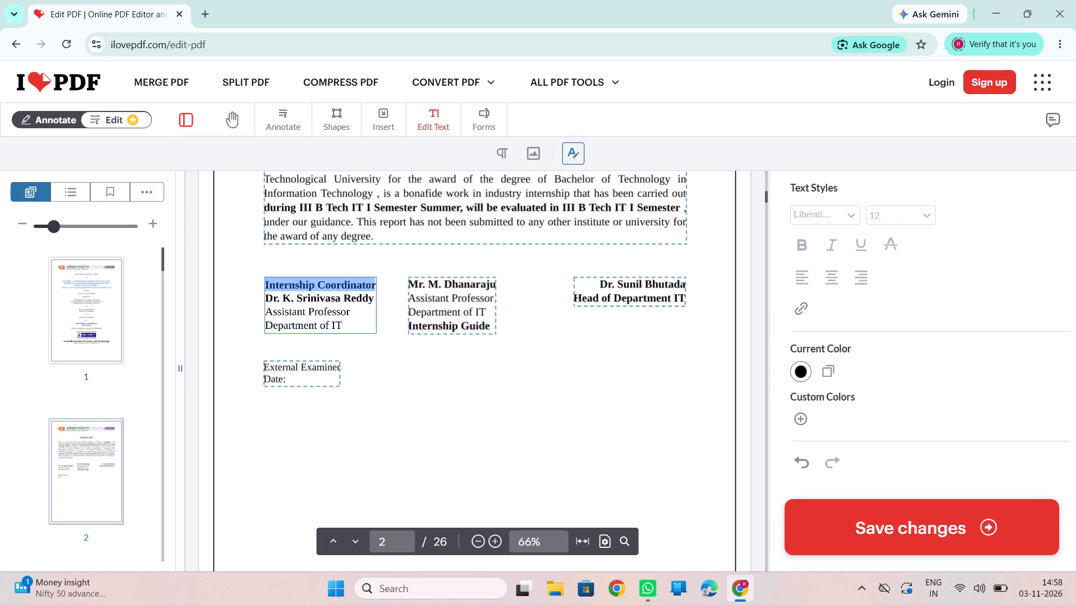
Copy the line "Internship Guide" at the bottom of the guide's signature block on the certificate page.
click(486, 323)
double_click(490, 322)
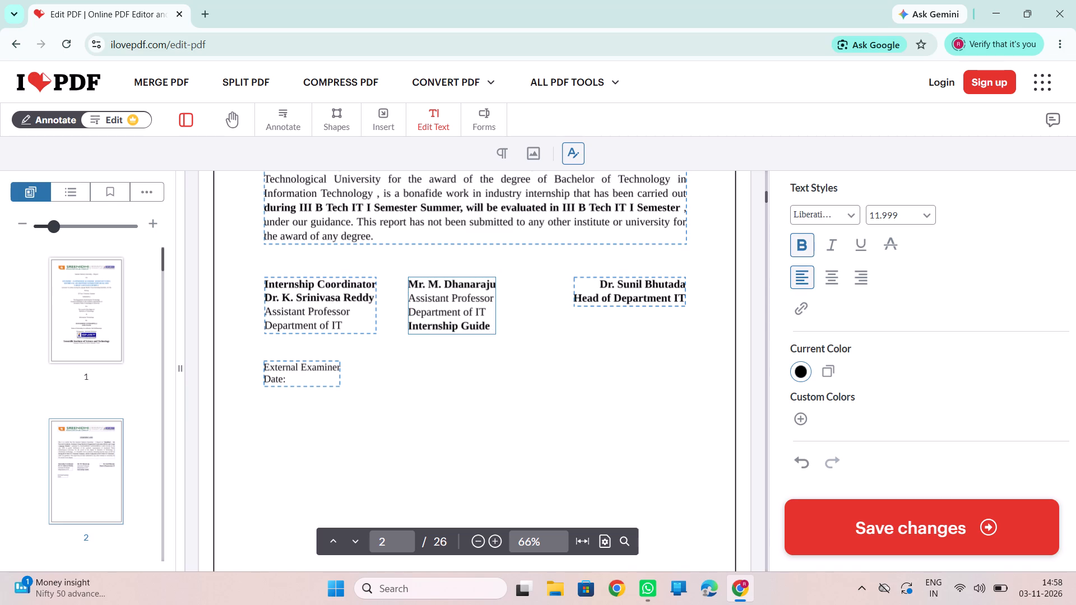
drag(490, 324, 421, 326)
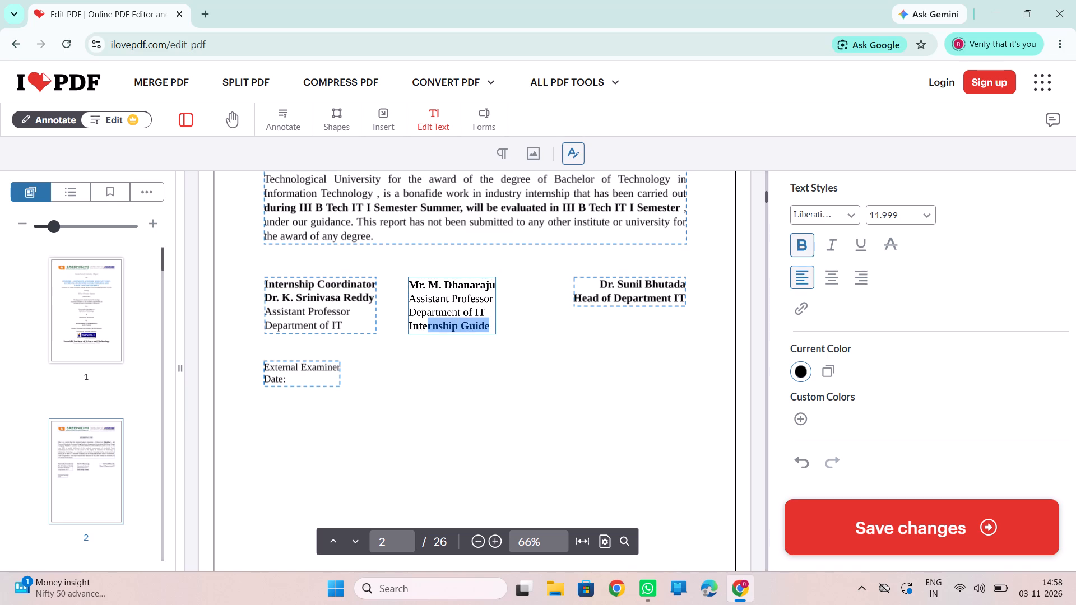
drag(421, 326, 409, 327)
key(ctrl+c)
Move the copied line "Internship Guide" from the bottom of the guide's signature block to a new line above the guide's name.
key(BackSpace)
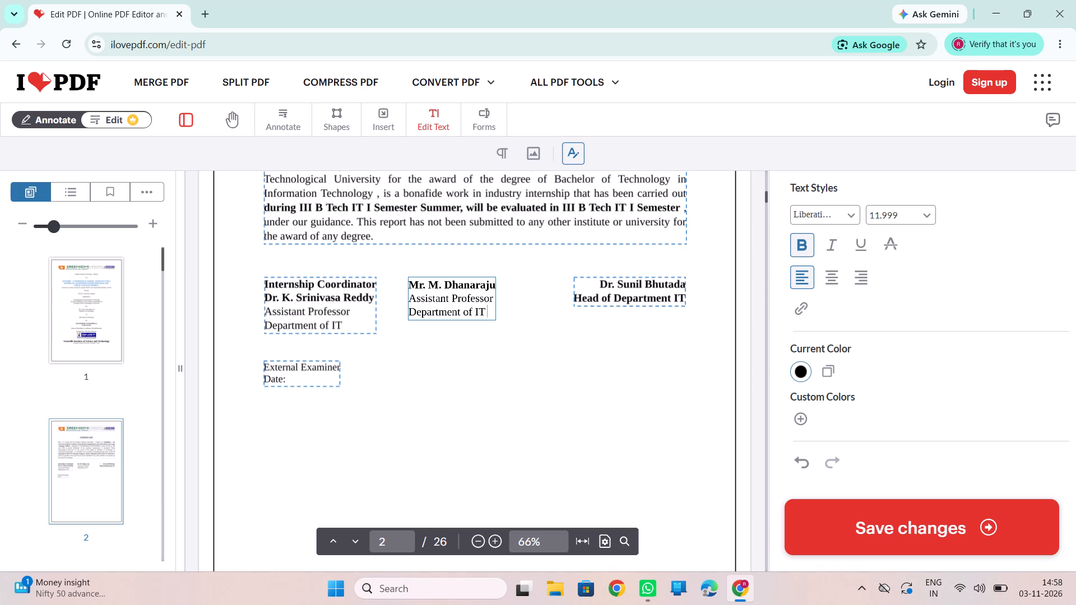
click(409, 285)
key(Return)
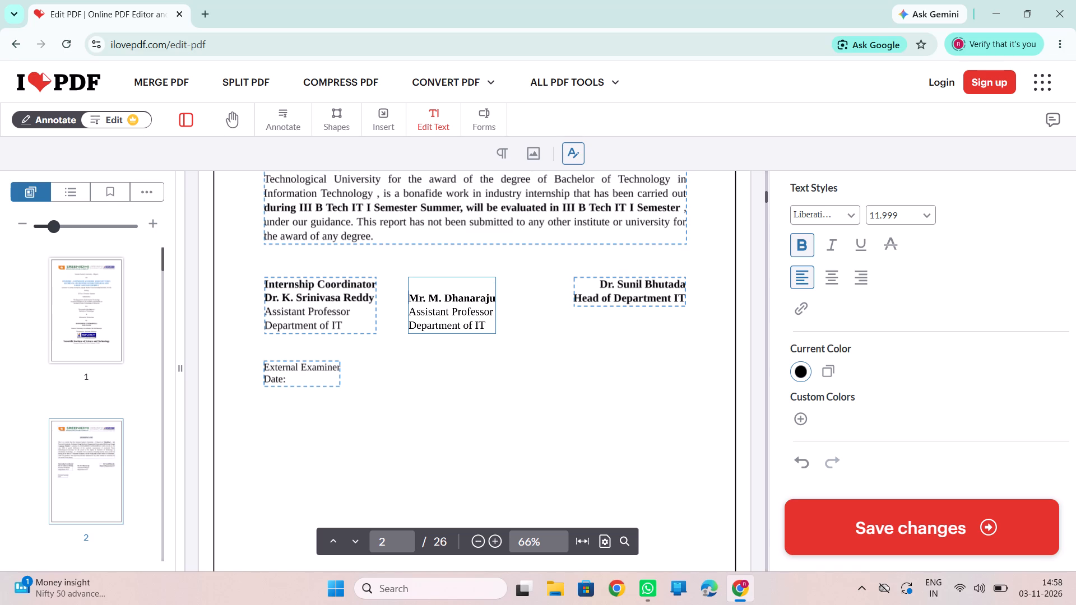
click(414, 281)
key(ctrl+v)
Cut the line "Head of Department IT" from below the name in the third signature block of the certificate page.
double_click(580, 293)
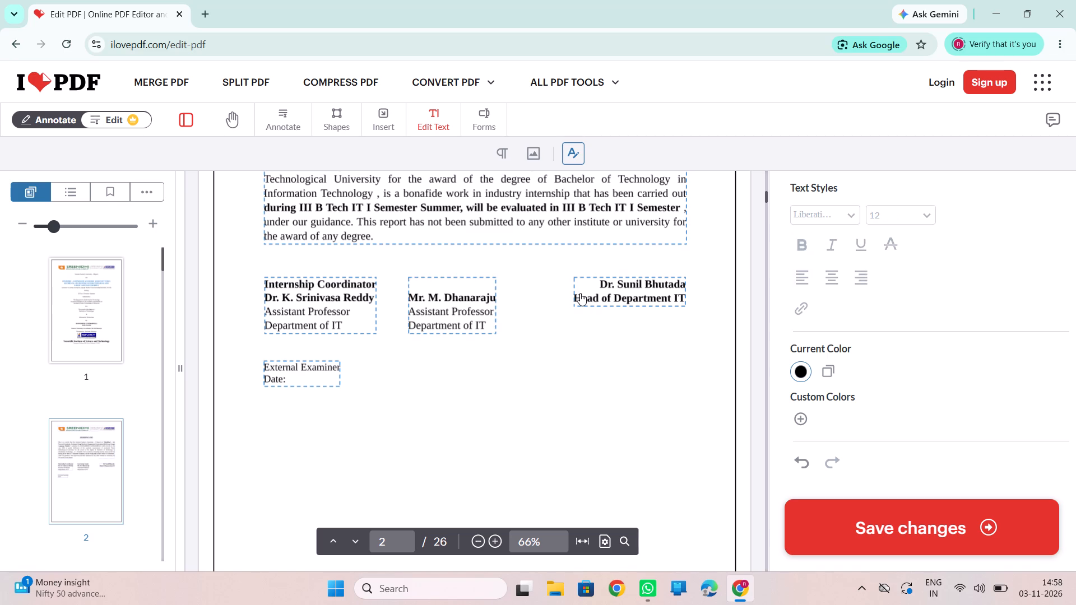
drag(574, 300, 646, 302)
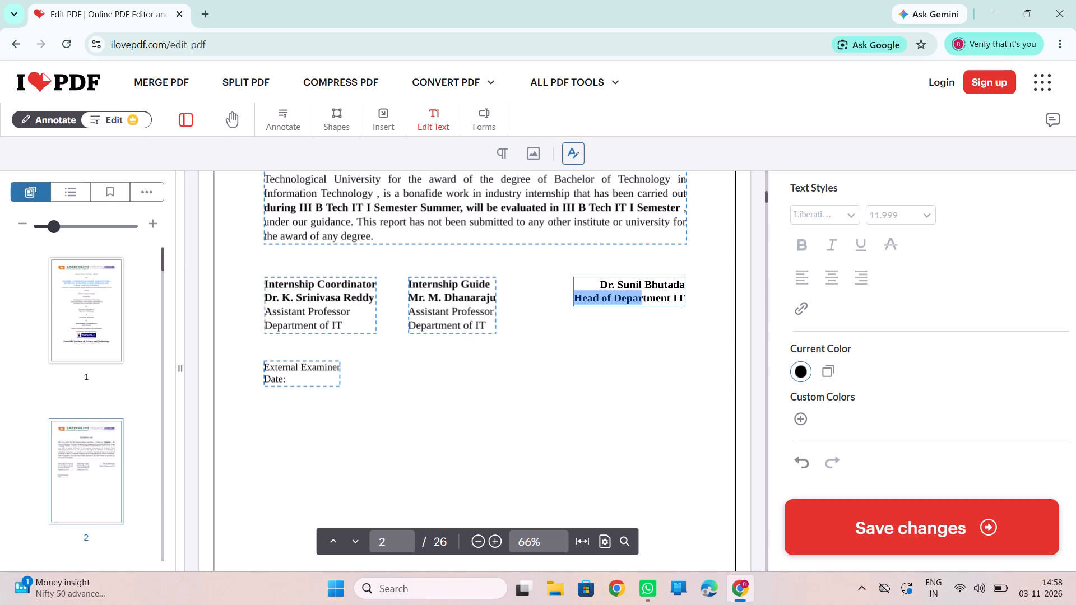
drag(646, 302, 682, 299)
key(ctrl+c)
key(BackSpace)
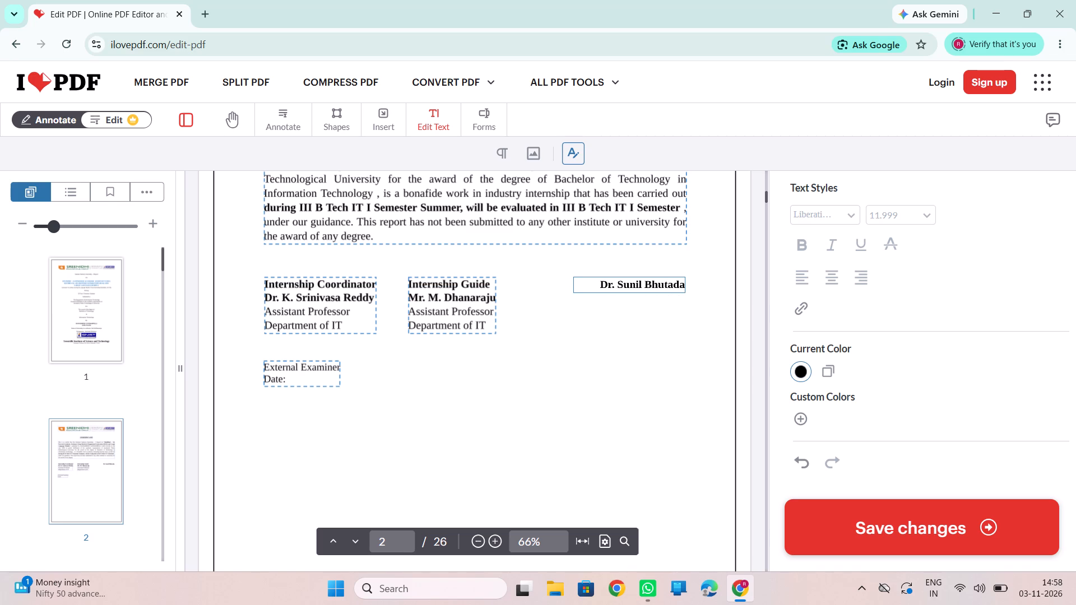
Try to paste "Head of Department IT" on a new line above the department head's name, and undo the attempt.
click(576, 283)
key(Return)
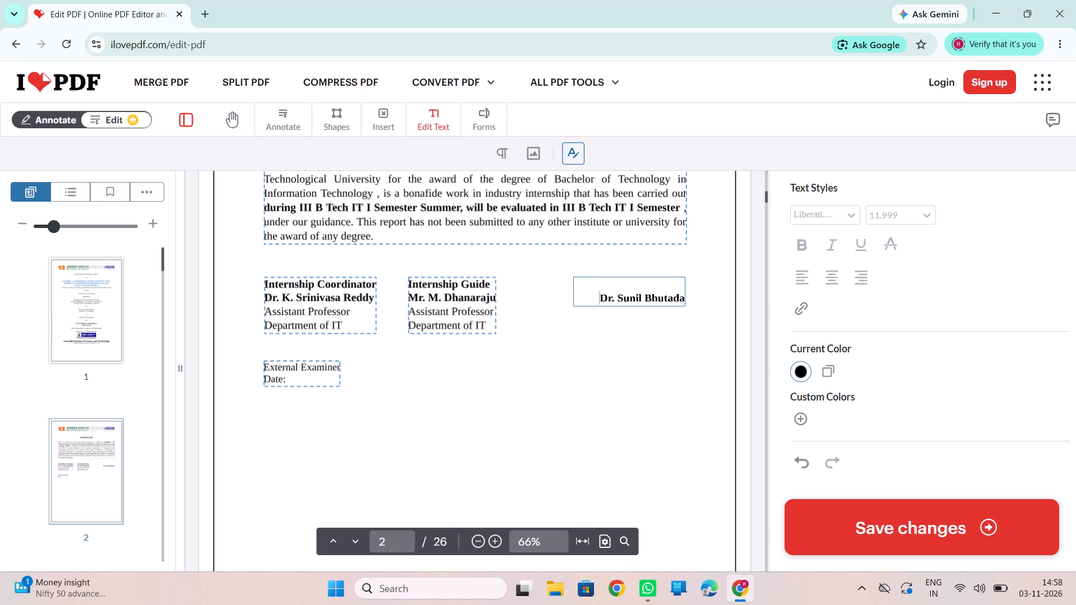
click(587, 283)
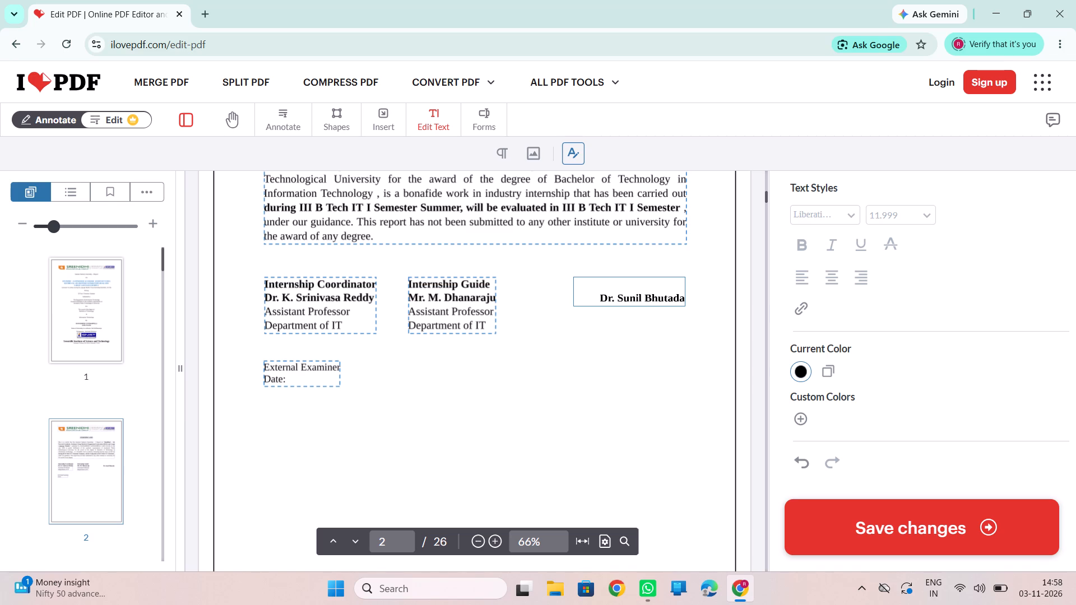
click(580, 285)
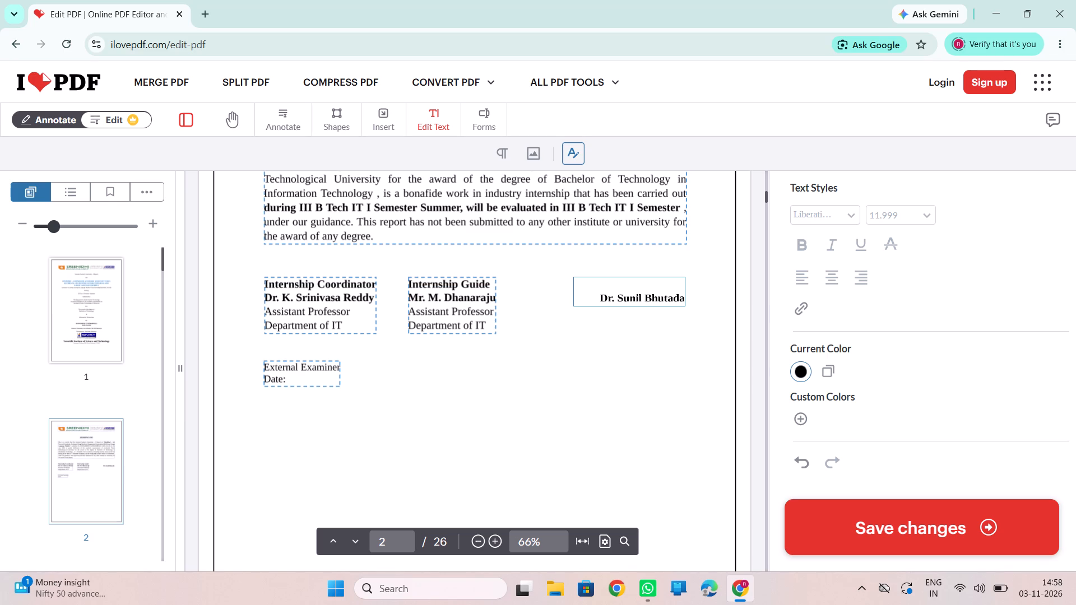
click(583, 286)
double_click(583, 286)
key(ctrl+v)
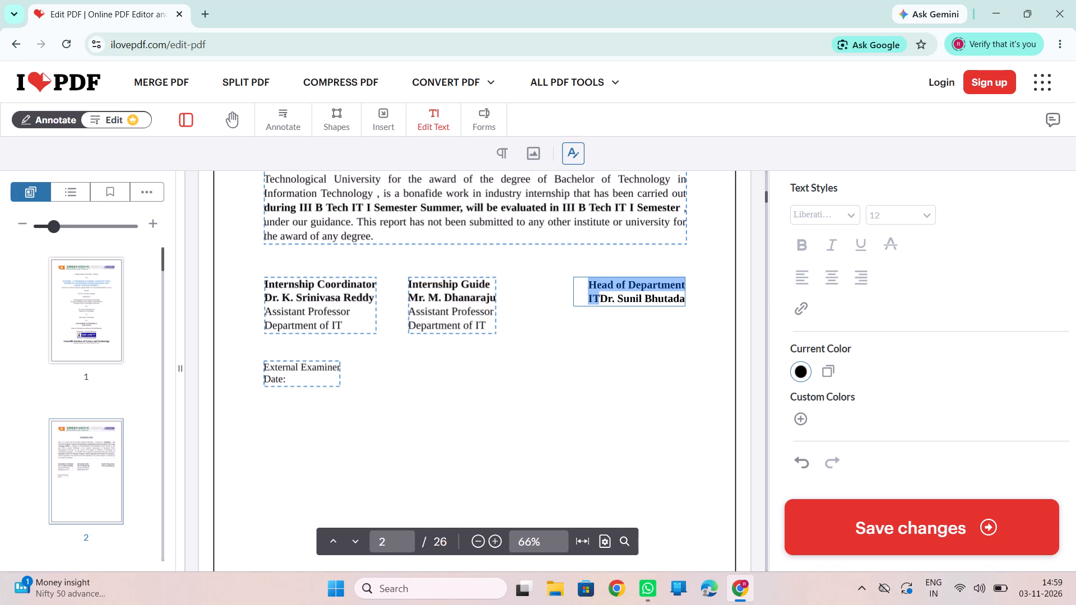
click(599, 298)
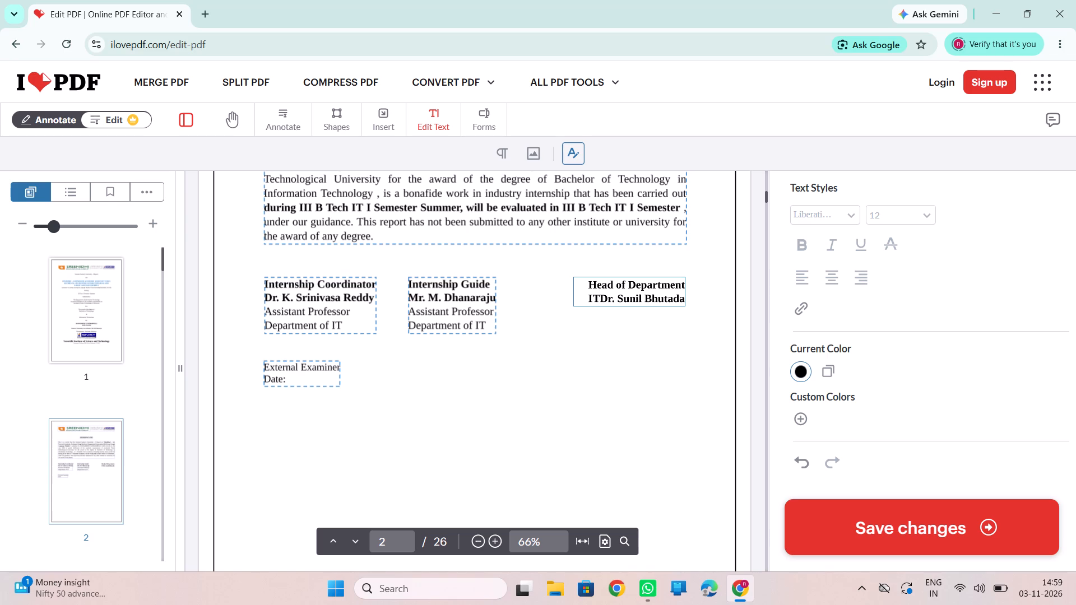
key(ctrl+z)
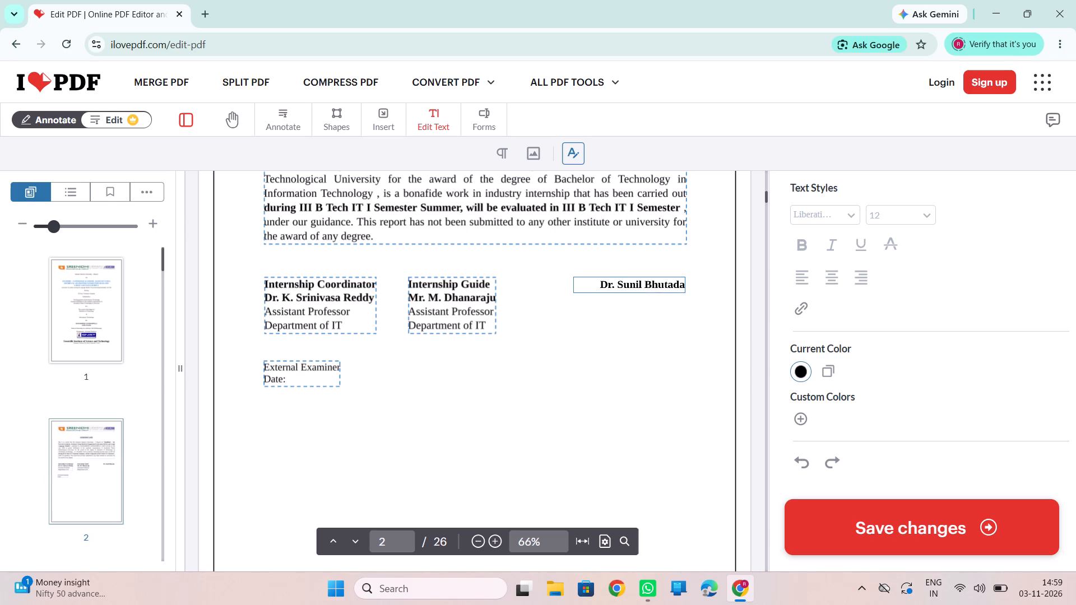
Paste "Head of Department IT" on its own new line above the department head's name in the third signature block.
double_click(587, 285)
double_click(587, 285)
double_click(587, 285)
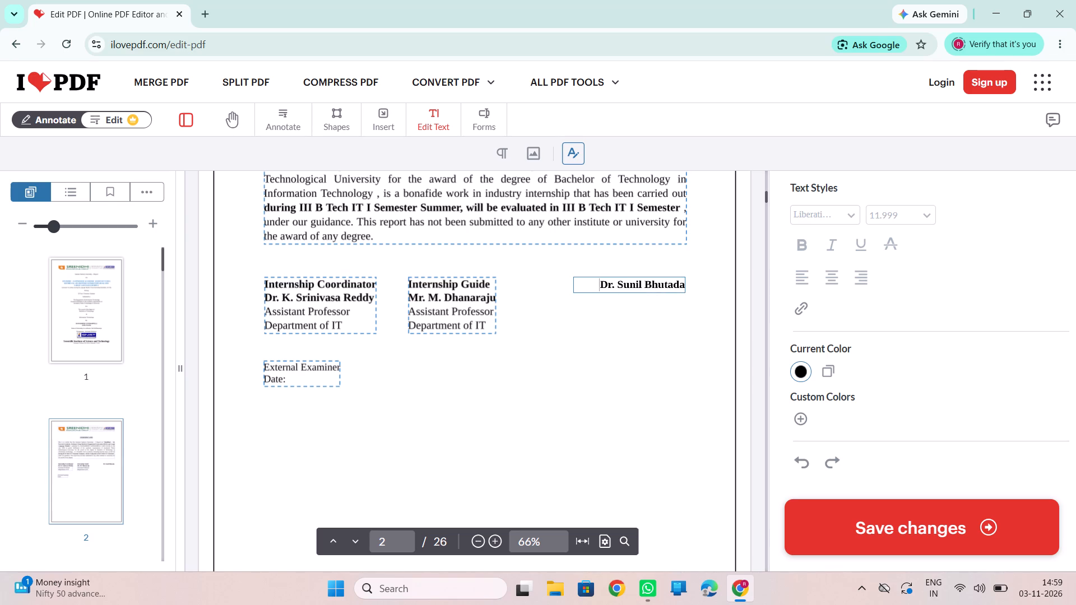
click(588, 287)
key(Return)
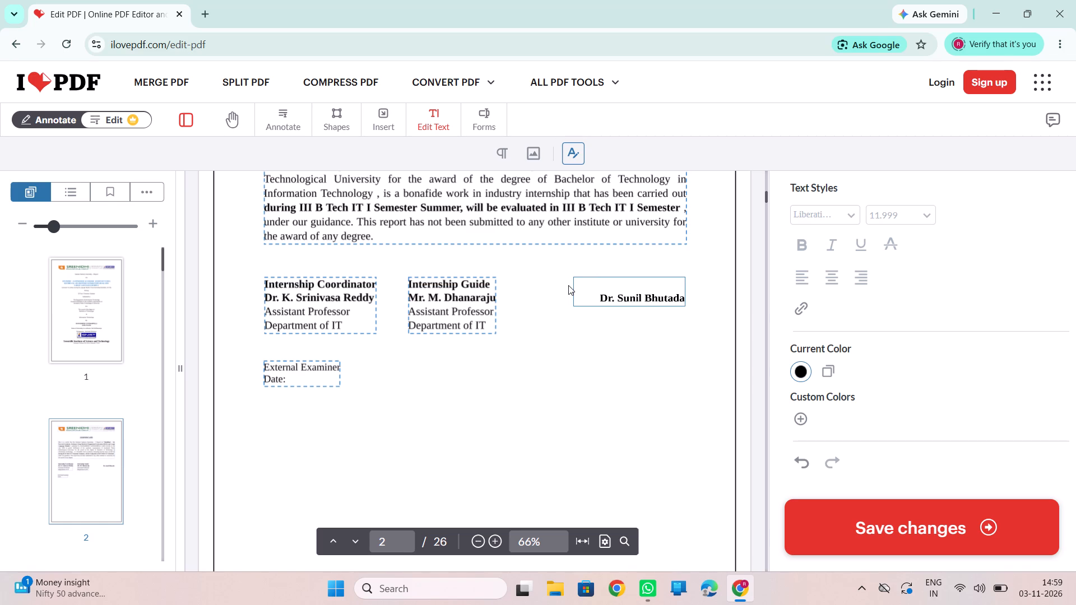
click(584, 282)
key(ctrl+v)
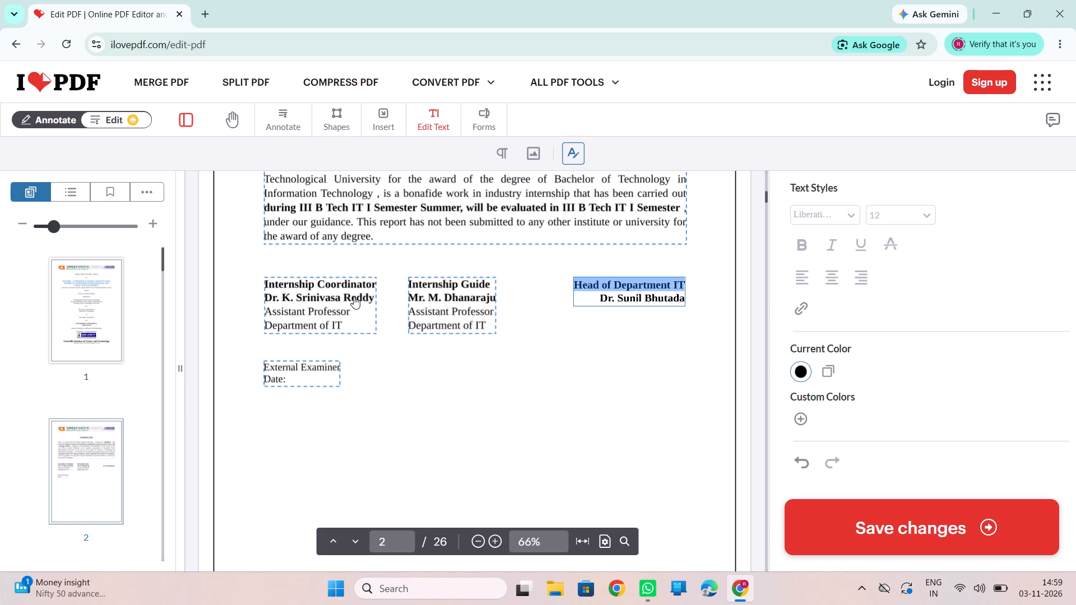
Open the coordinator's signature block for text editing at the line "Assistant Professor".
double_click(303, 308)
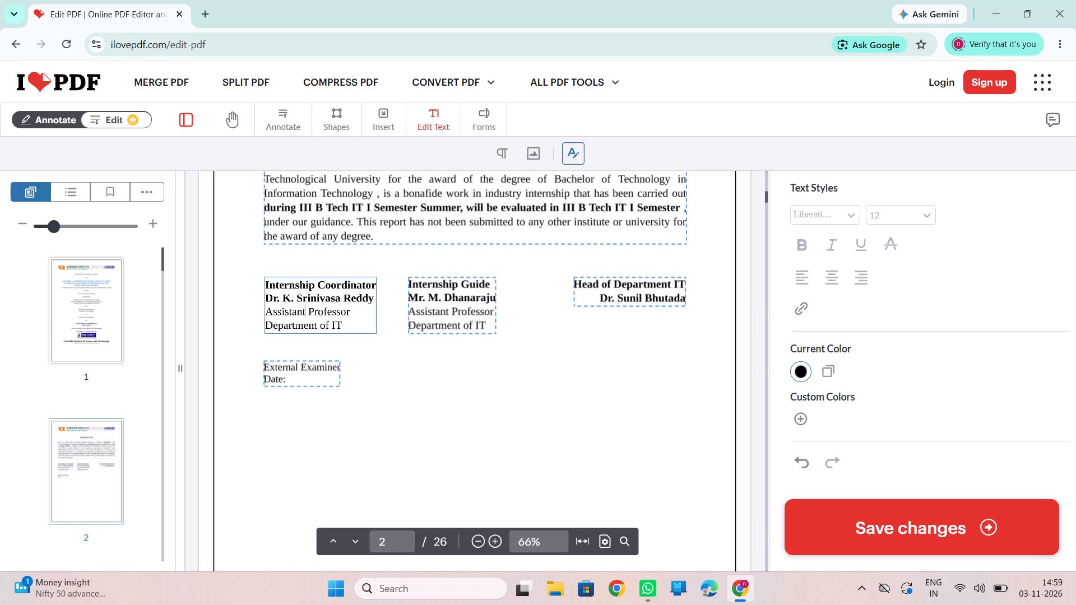
Change "Assistant" to "Associate" in the Internship Coordinator's designation on the certificate page.
click(304, 315)
key(BackSpace)
key(BackSpace)
key(BackSpace)
key(BackSpace)
key(BackSpace)
key(BackSpace)
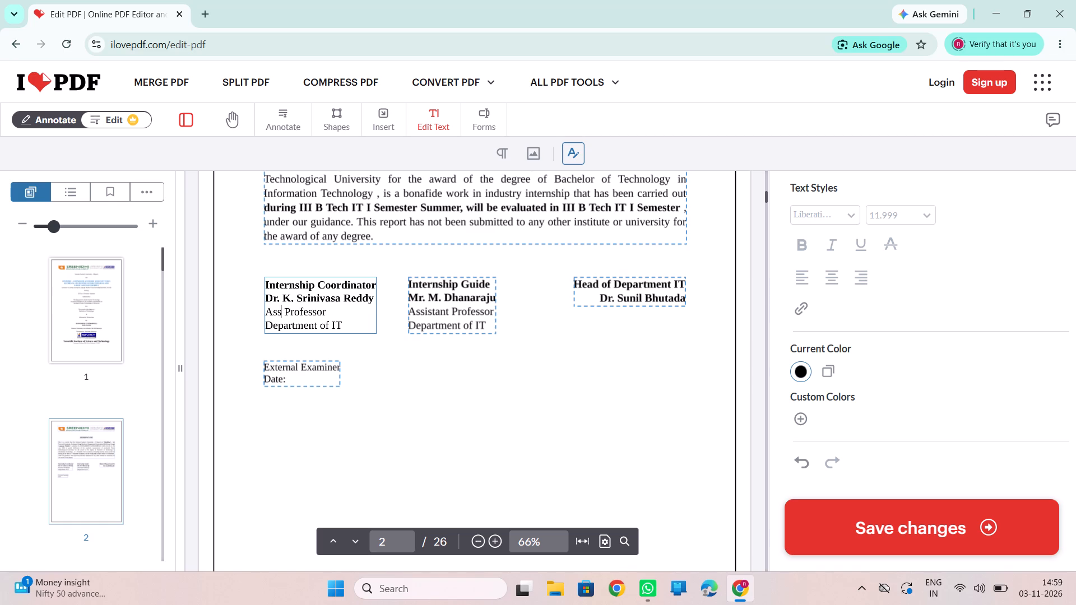
text(ociate)
Go back to the cover page and review the internship co-ordinator's name and designation lines.
scroll(510, 309, up, 1)
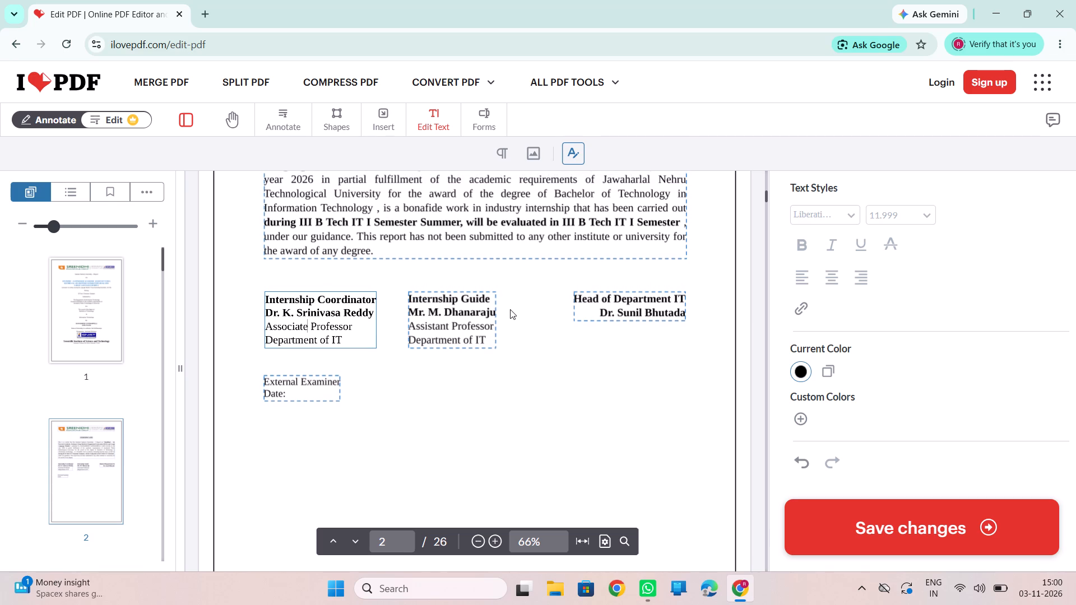
scroll(510, 309, up, 3)
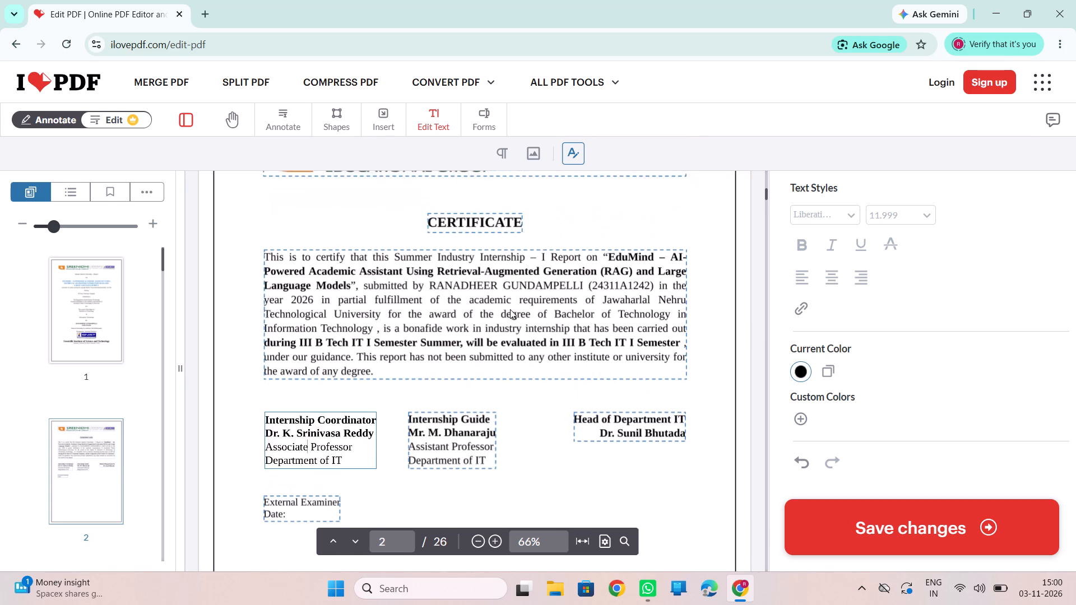
scroll(510, 309, up, 5)
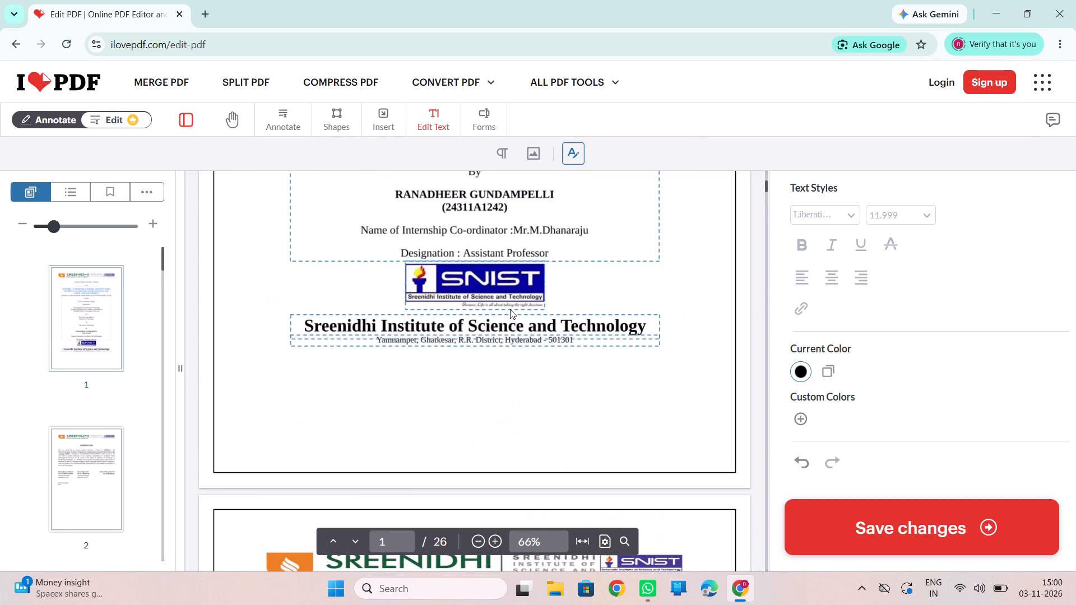
scroll(510, 309, up, 2)
scroll(510, 309, right, 1)
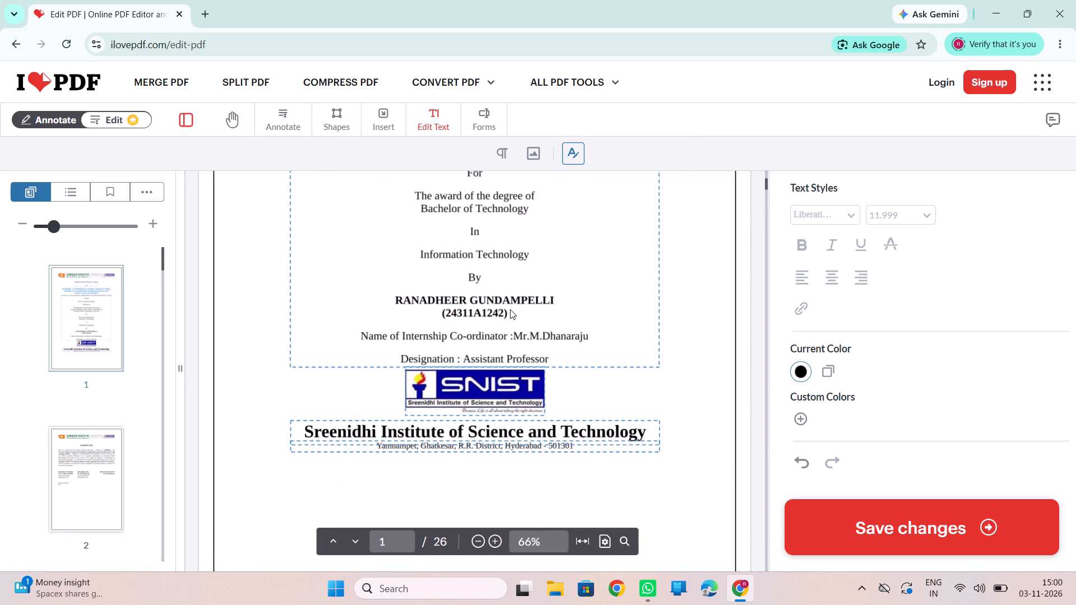
scroll(510, 309, right, 1)
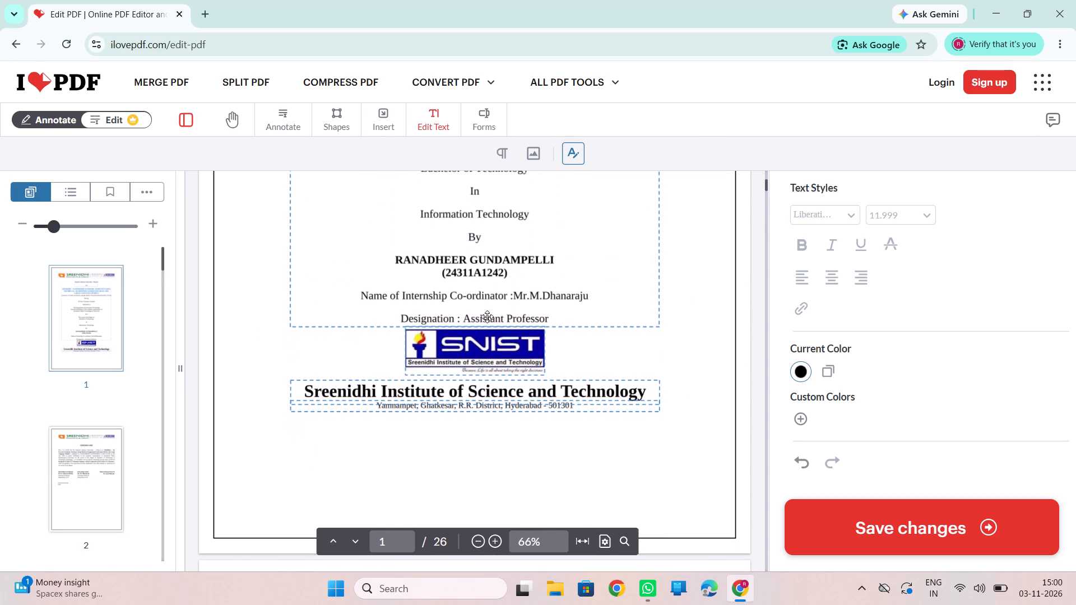
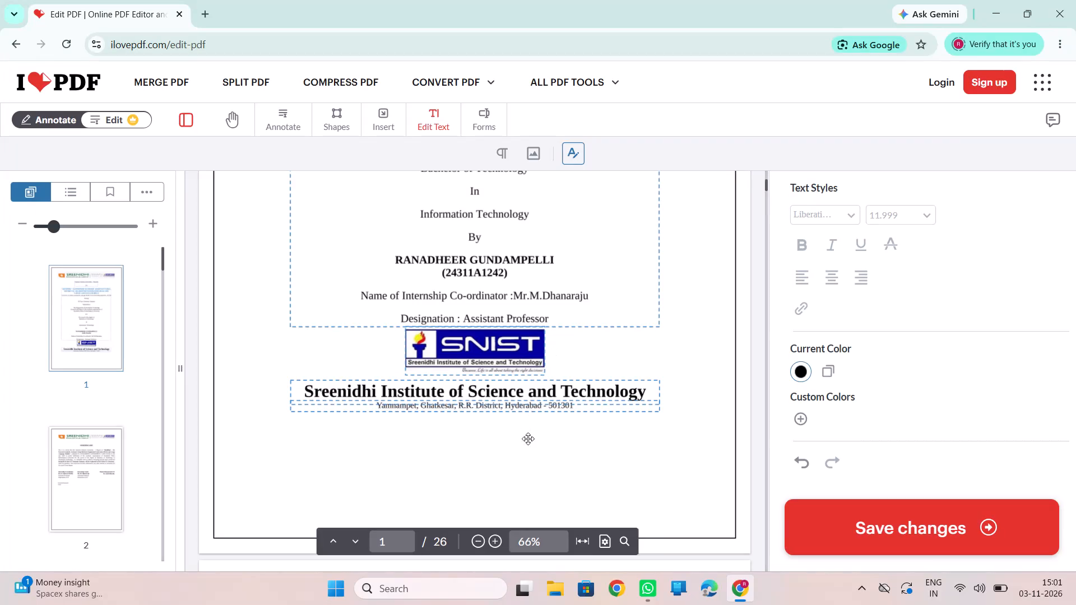
Review the report's opening pages from the cover through the certificate and declaration to page 6, and return to the cover.
scroll(528, 439, down, 2)
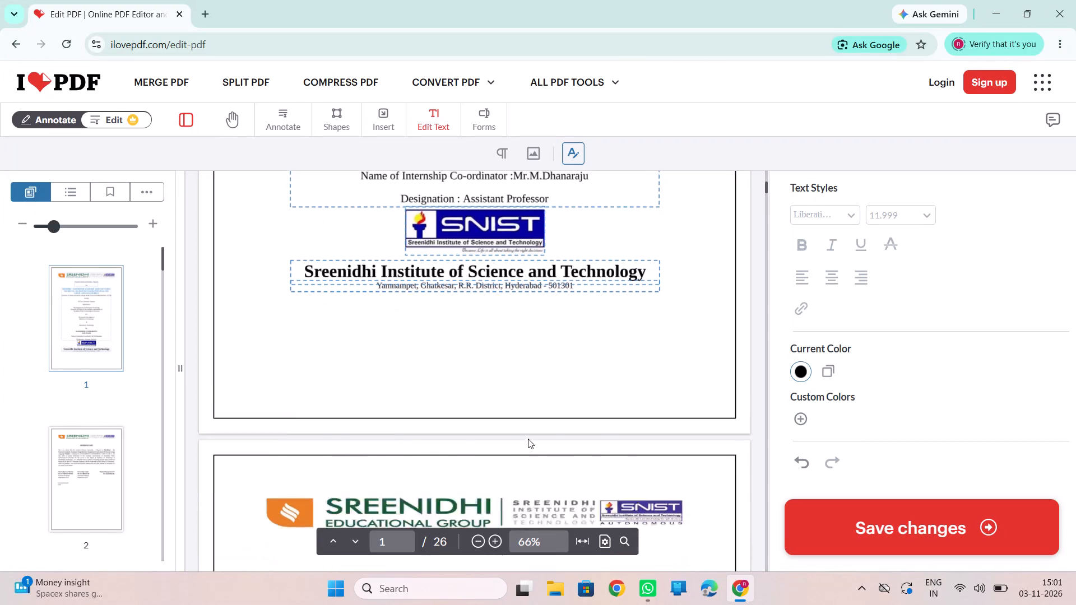
scroll(528, 439, down, 3)
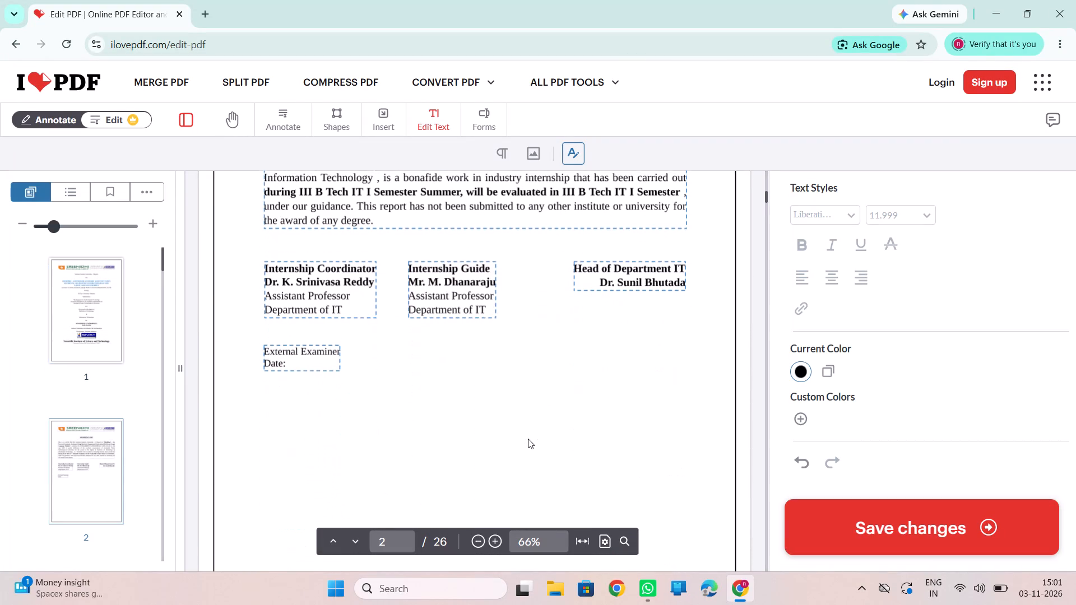
scroll(528, 439, down, 6)
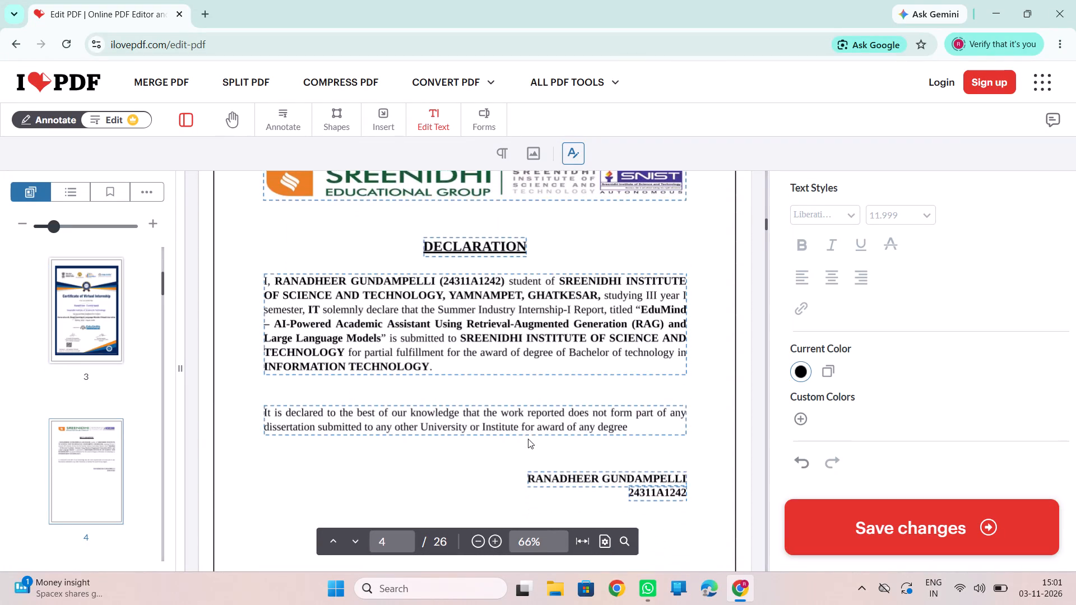
scroll(528, 439, down, 13)
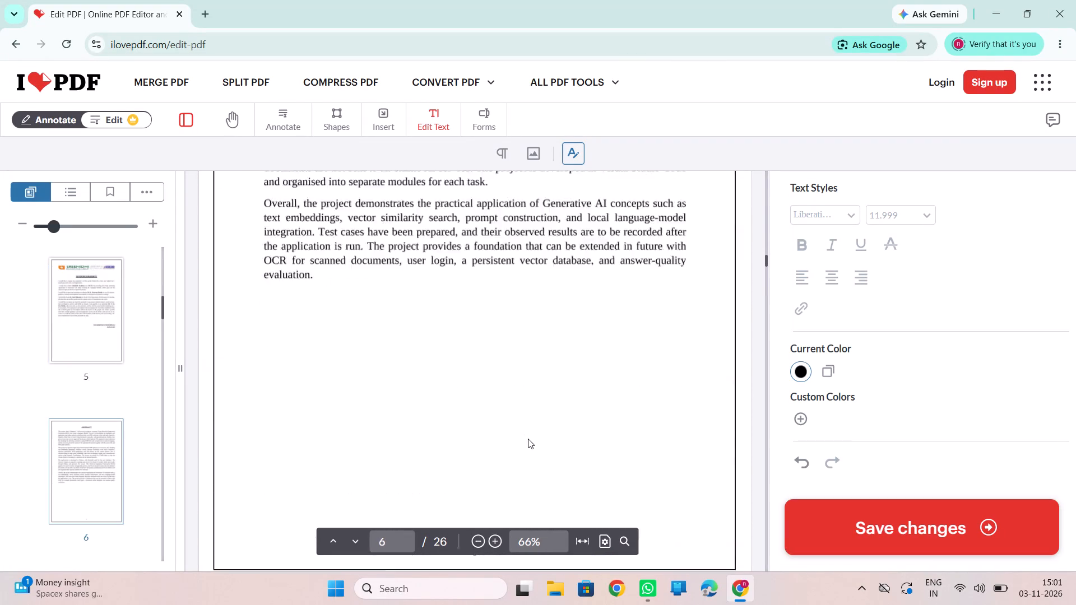
scroll(528, 439, down, 3)
scroll(528, 439, up, 20)
scroll(528, 439, up, 8)
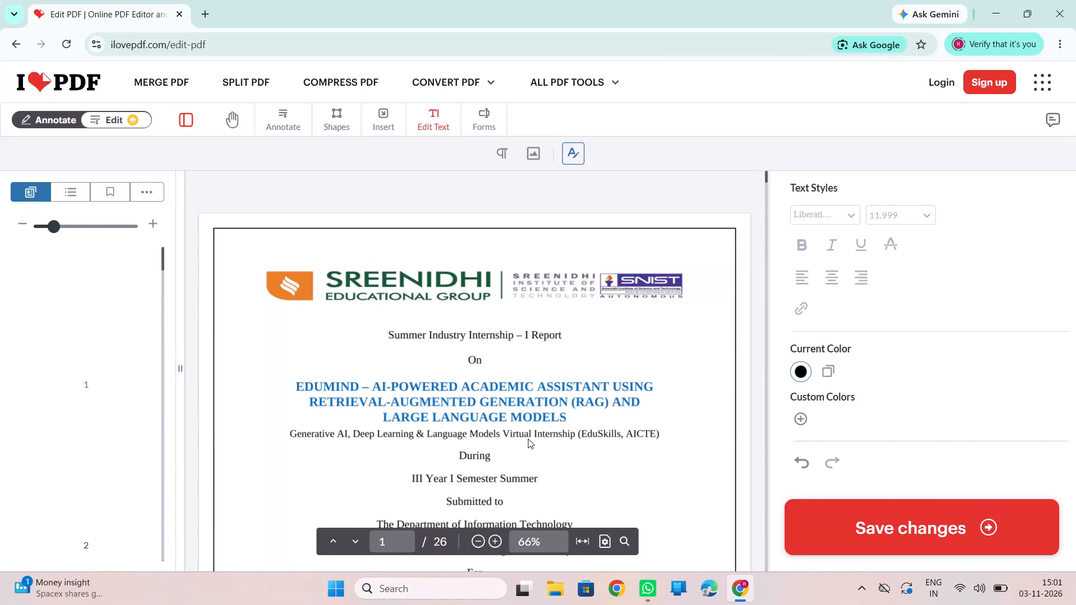
Open the cover page's main text block for editing at the end of the internship co-ordinator's name line.
scroll(528, 439, down, 2)
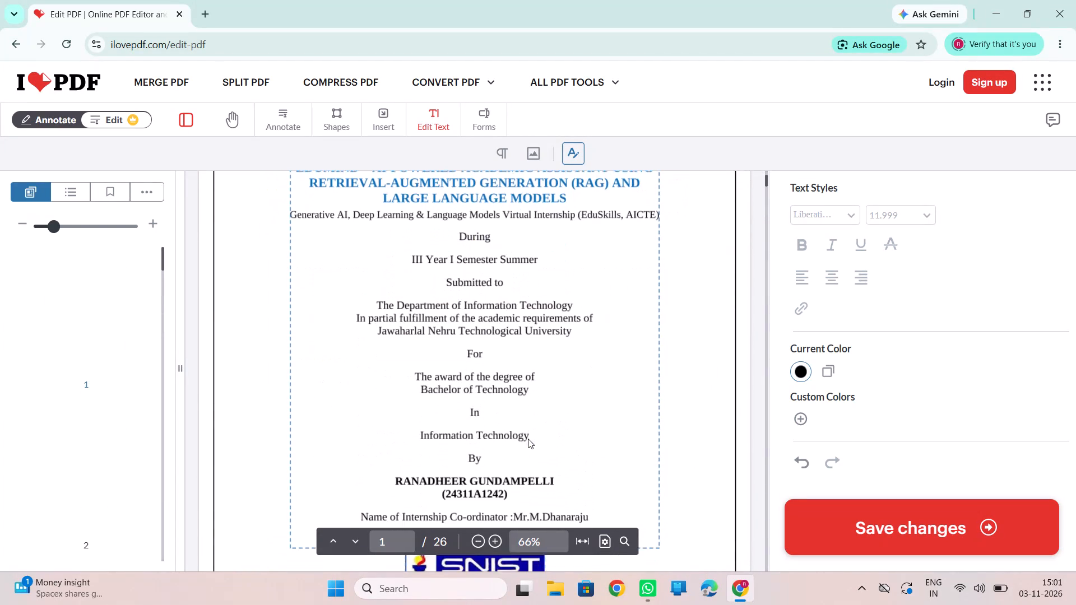
scroll(528, 439, down, 3)
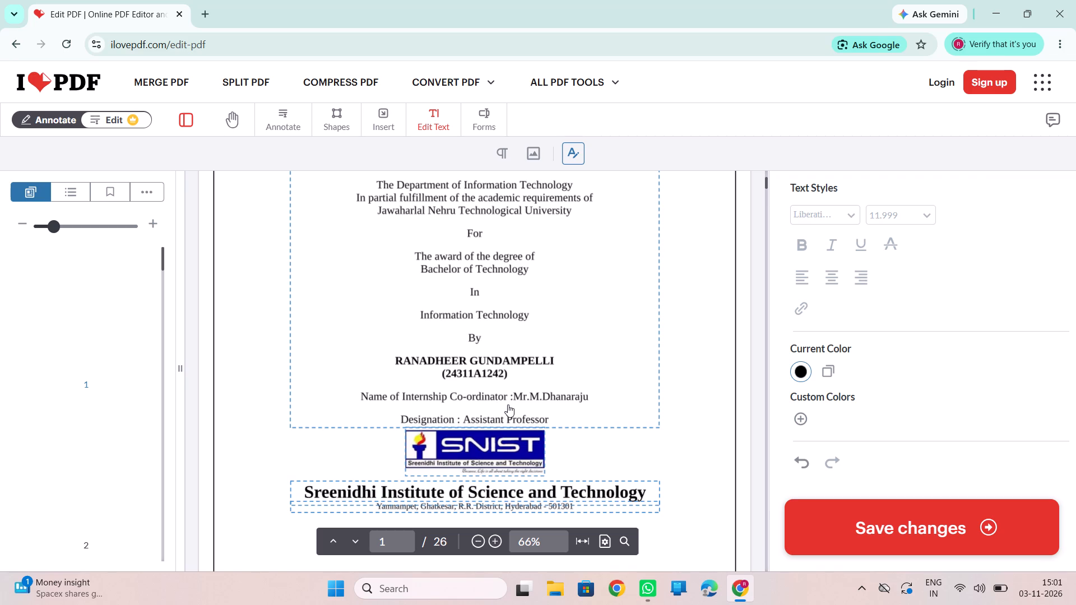
double_click(512, 398)
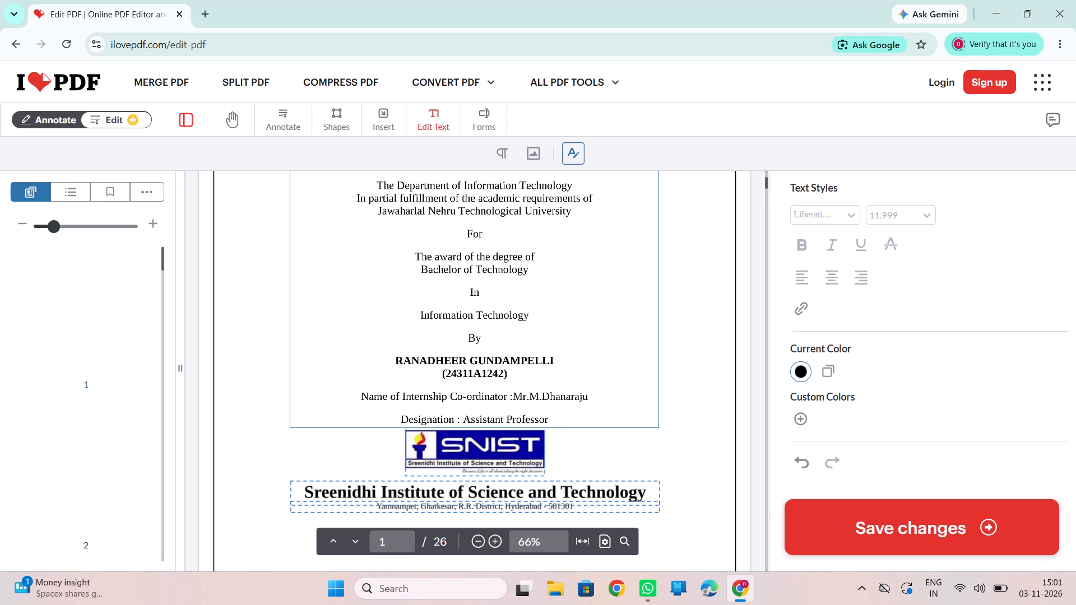
click(509, 397)
click(594, 398)
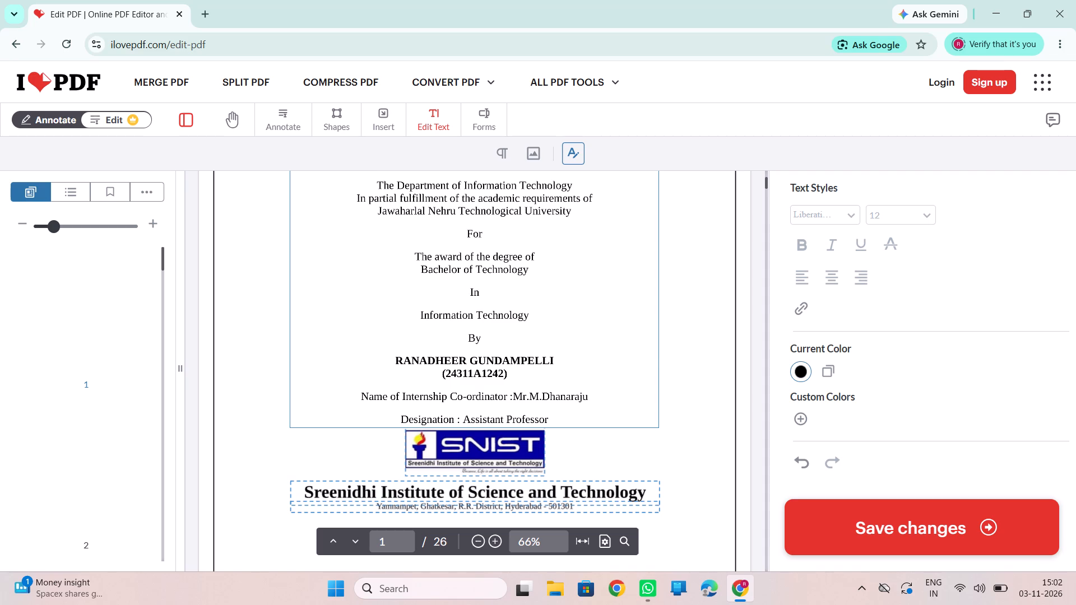
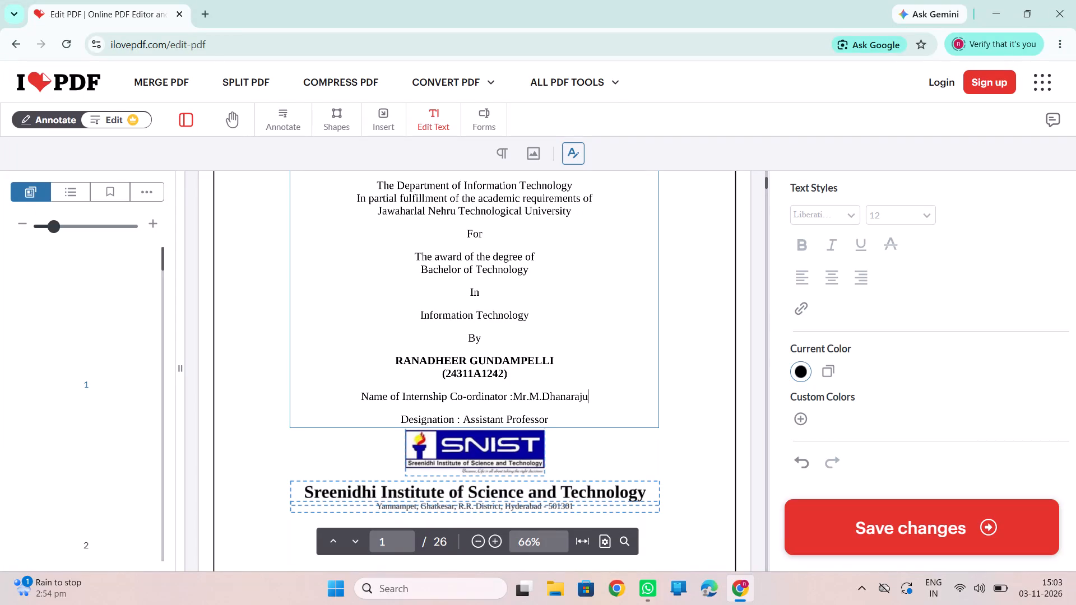
Delete the "Name of Internship Co-ordinator :" label in front of the co-ordinator's name on the cover page.
click(511, 396)
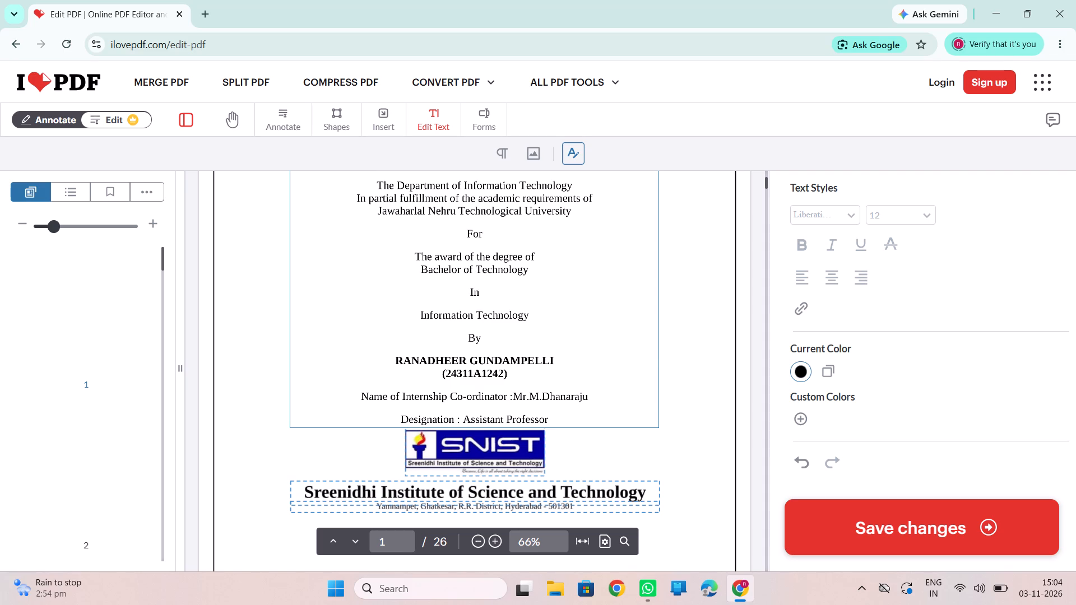
scroll(537, 374, down, 2)
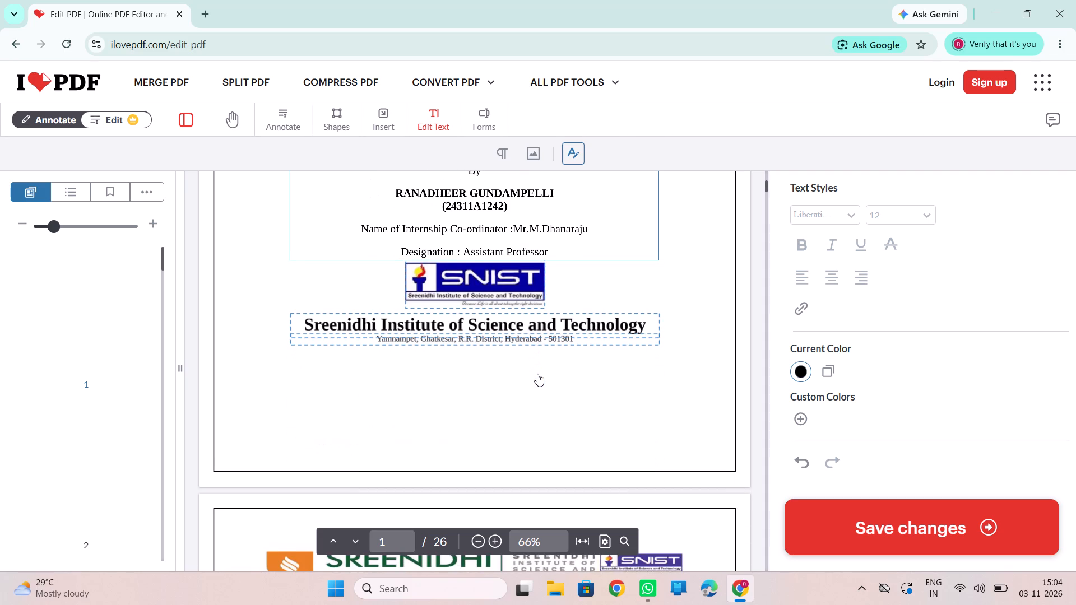
scroll(537, 374, down, 2)
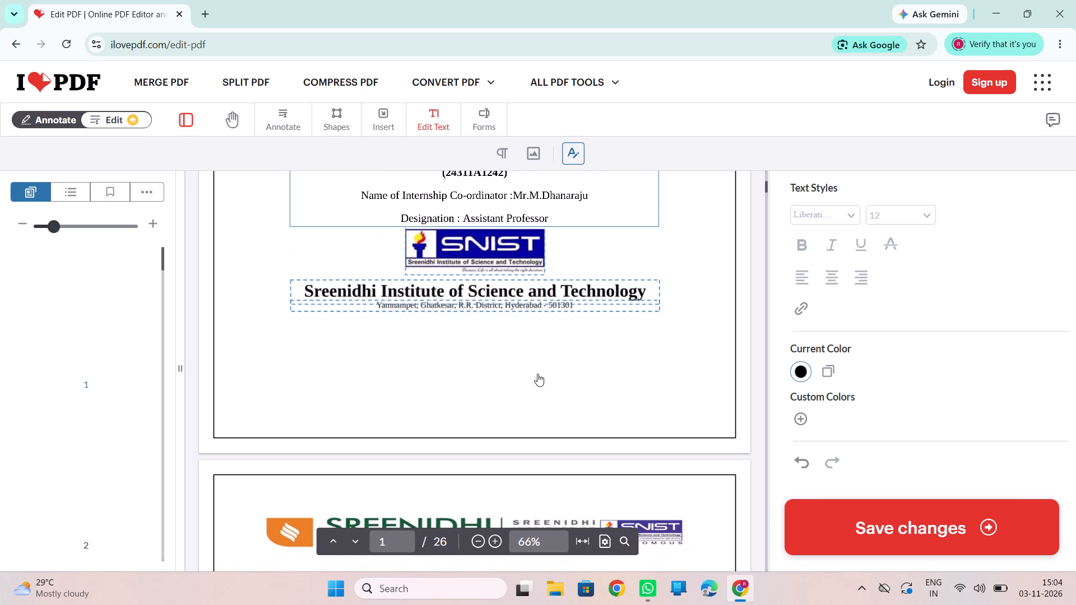
scroll(537, 374, up, 2)
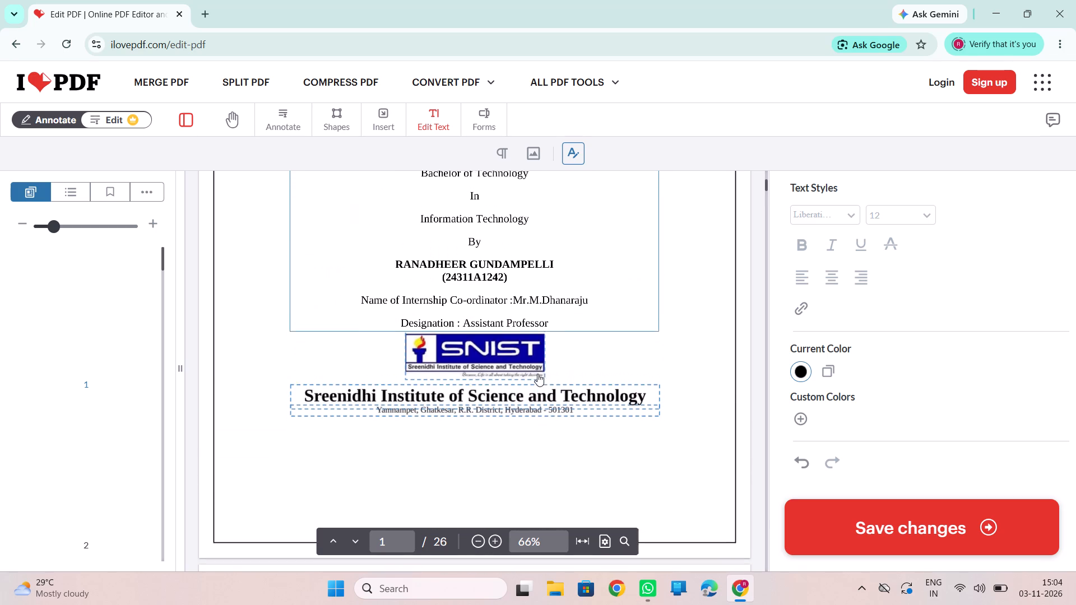
scroll(537, 374, up, 1)
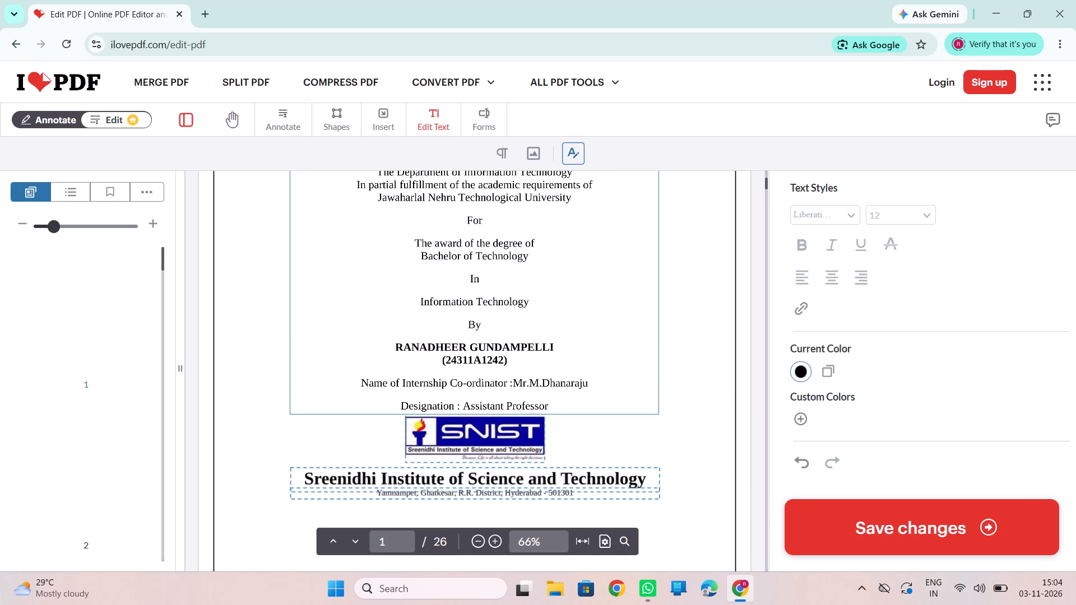
click(513, 381)
key(BackSpace)
key(BackSpace)
key(BackSpace)
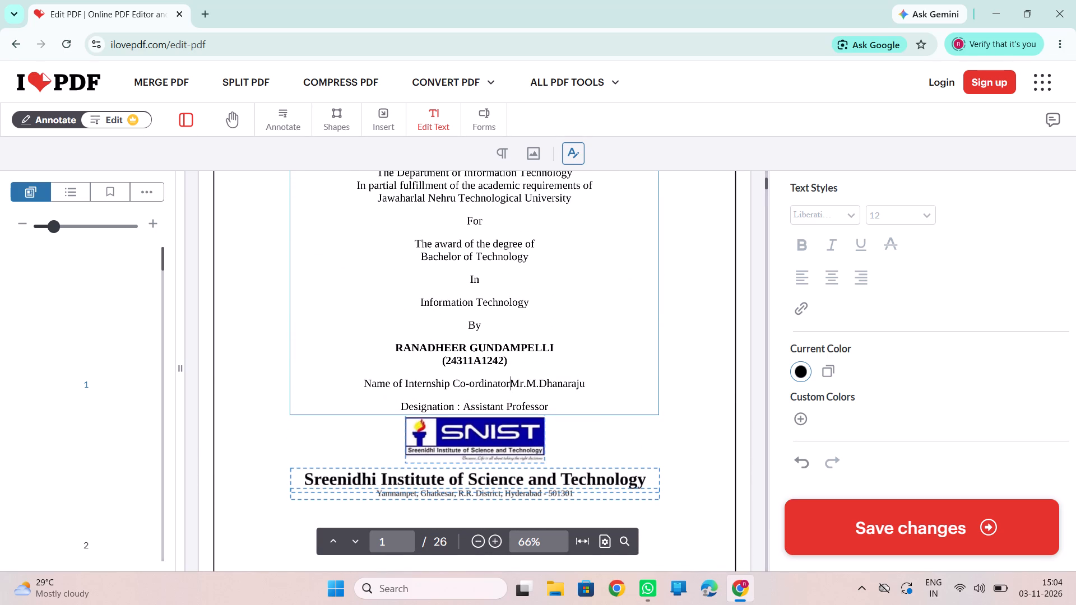
key(BackSpace)
key(BackSpace)
key(BackSpace)
key(BackSpace)
key(BackSpace)
key(BackSpace)
key(BackSpace)
key(BackSpace)
key(BackSpace)
key(BackSpace)
key(BackSpace)
key(BackSpace)
key(BackSpace)
key(BackSpace)
key(BackSpace)
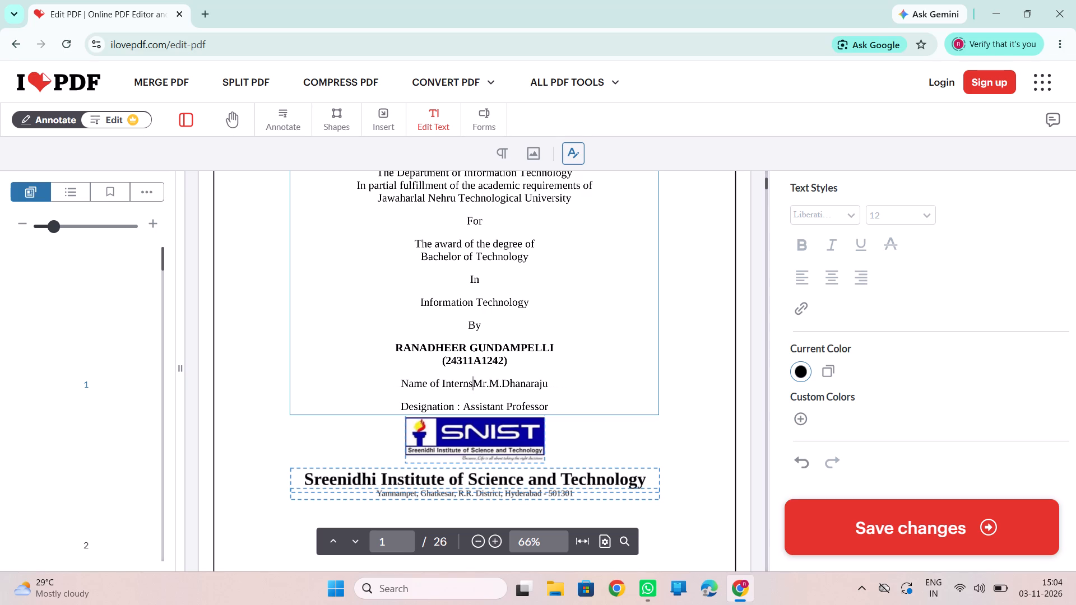
key(BackSpace)
key(BackSpace)
key(BackSpace)
key(BackSpace)
key(BackSpace)
key(BackSpace)
key(BackSpace)
key(BackSpace)
key(BackSpace)
key(BackSpace)
key(BackSpace)
key(BackSpace)
key(BackSpace)
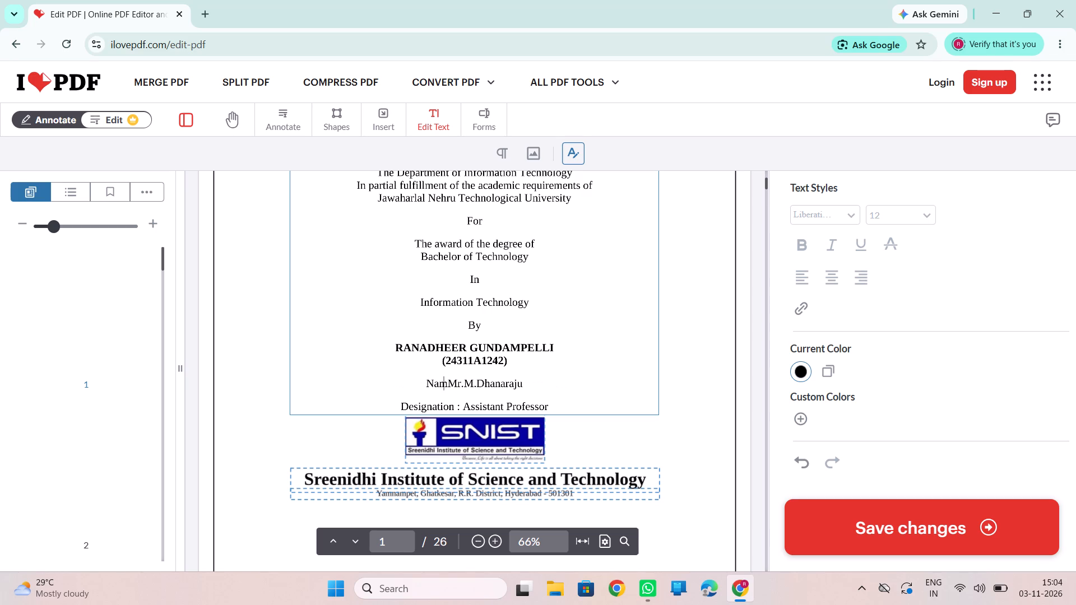
key(BackSpace)
key(BackSpace)
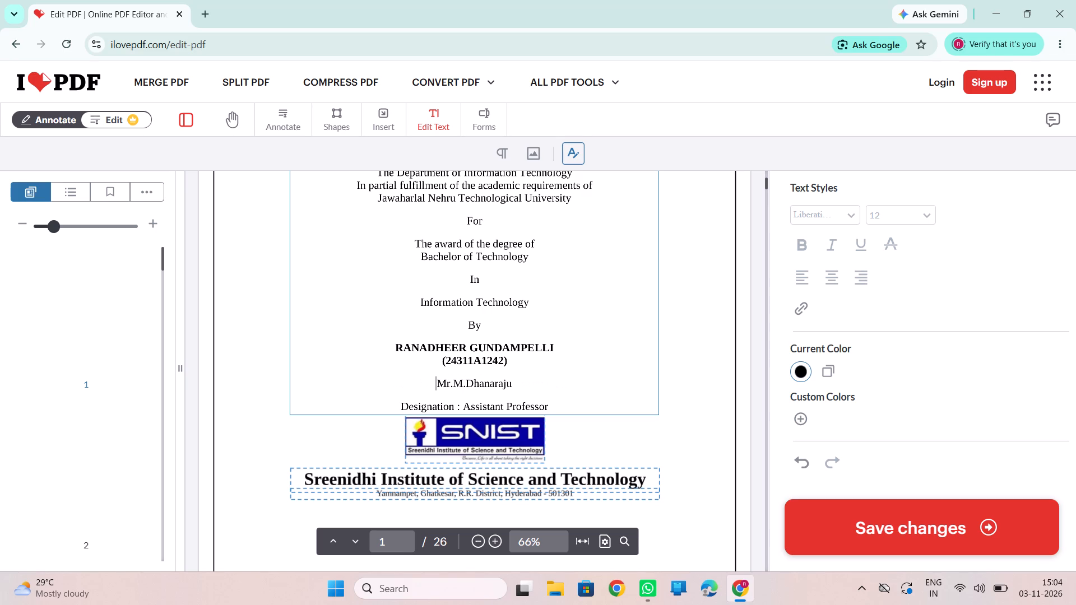
Enter "Under the Guidance of" before the co-ordinator's name, move the name to its own line, and leave the text block.
key(shift+u)
text(nder)
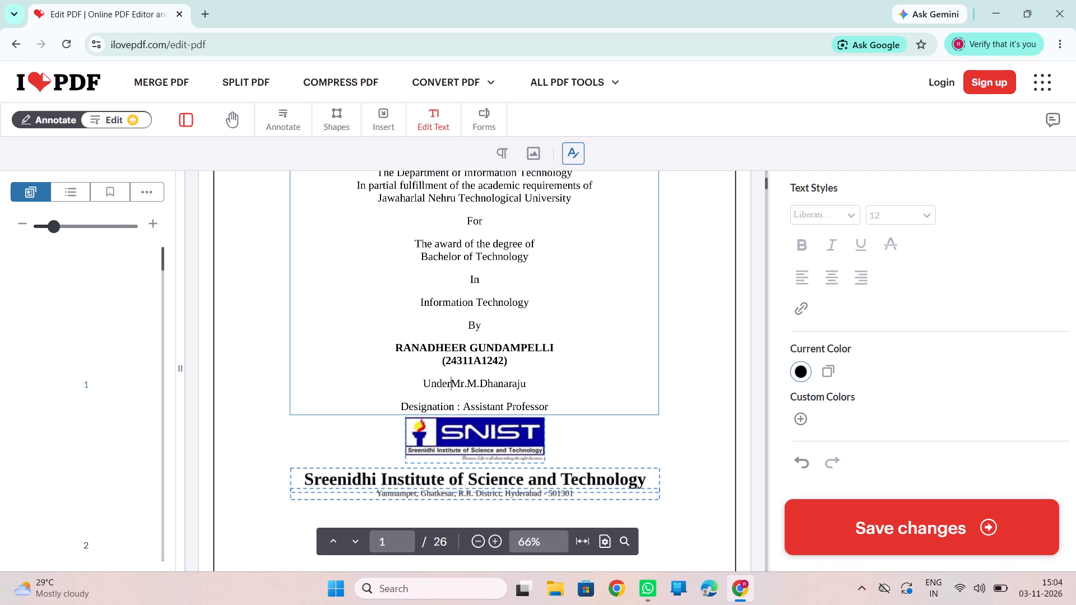
key(space)
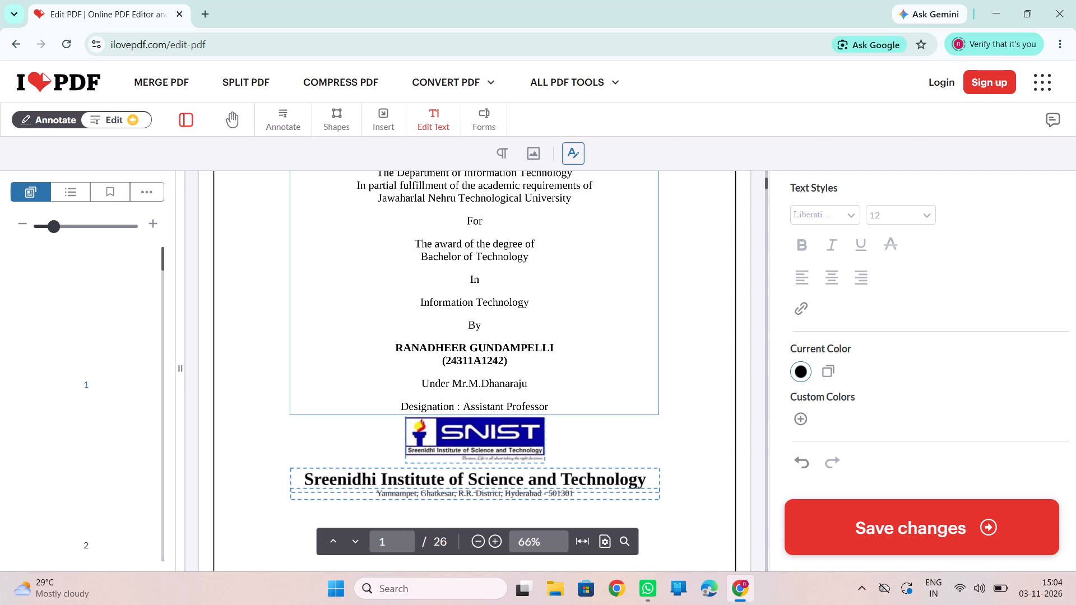
text(the)
key(space)
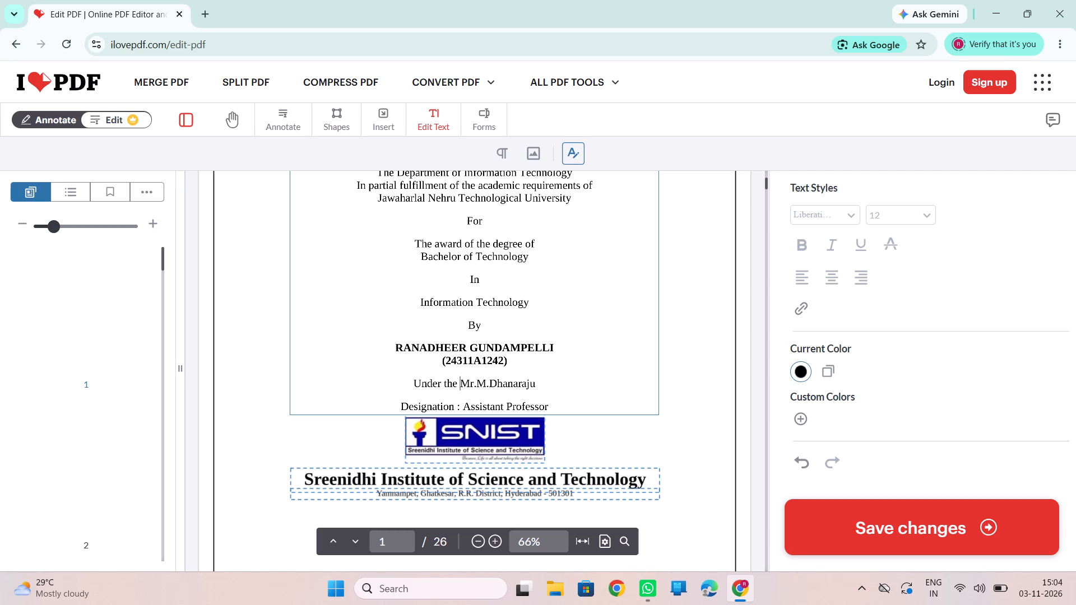
text(Guide)
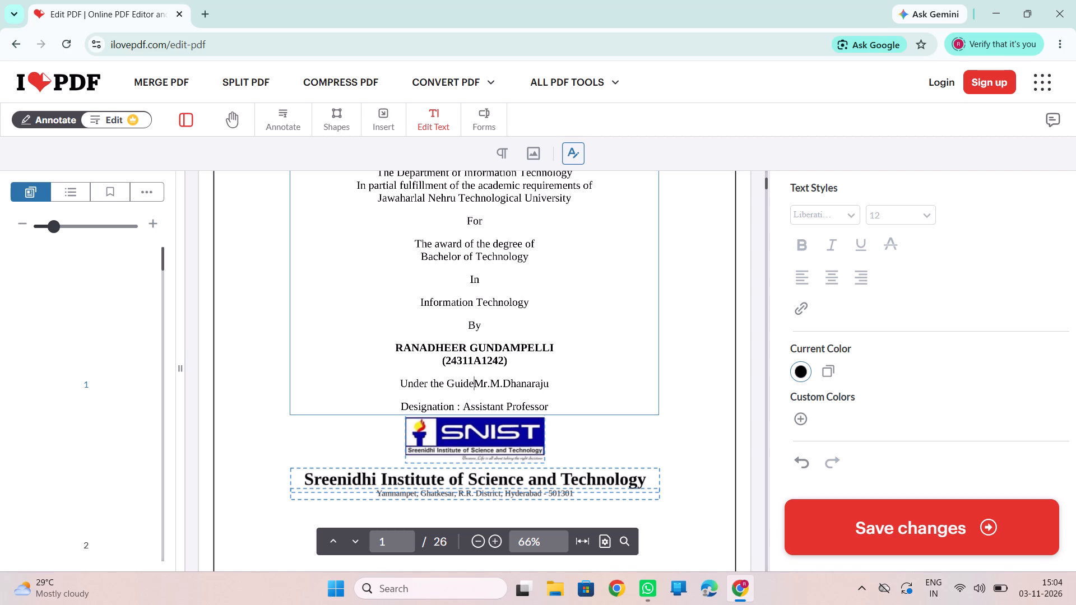
key(BackSpace)
text(ance)
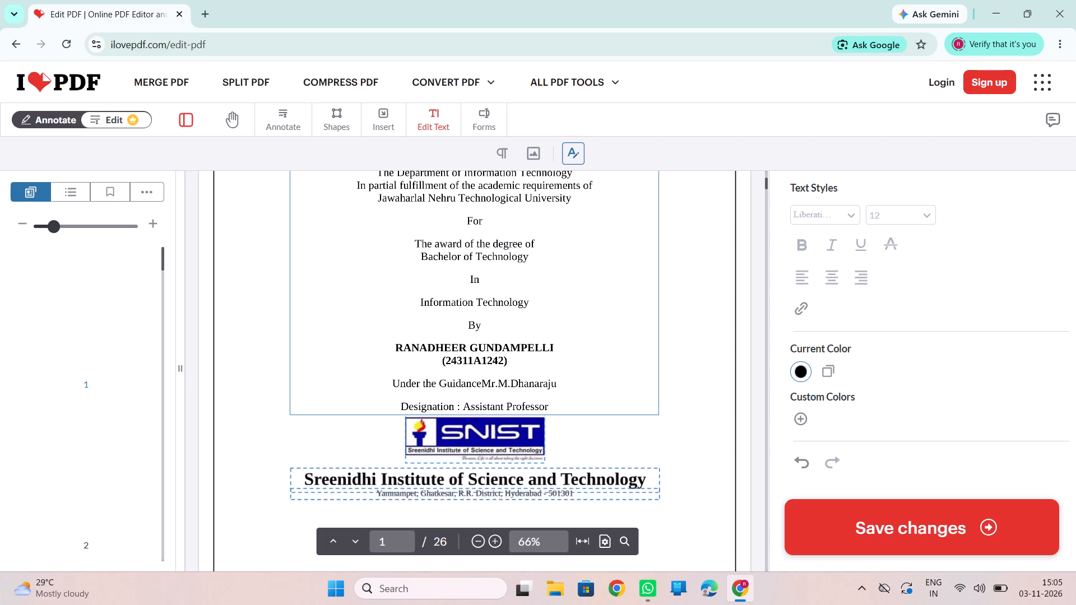
key(space)
text(of)
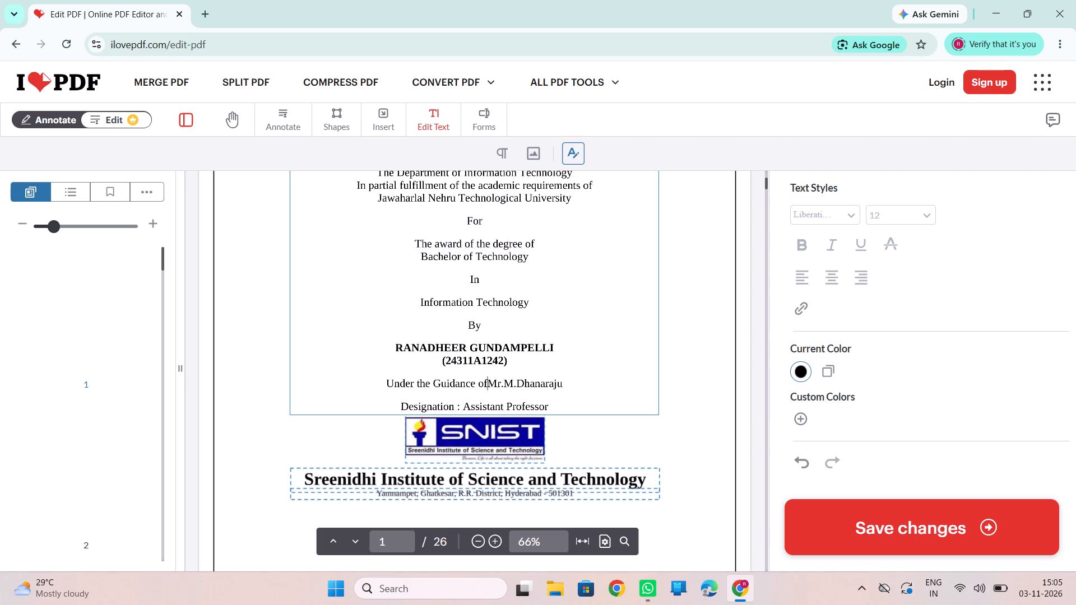
key(Return)
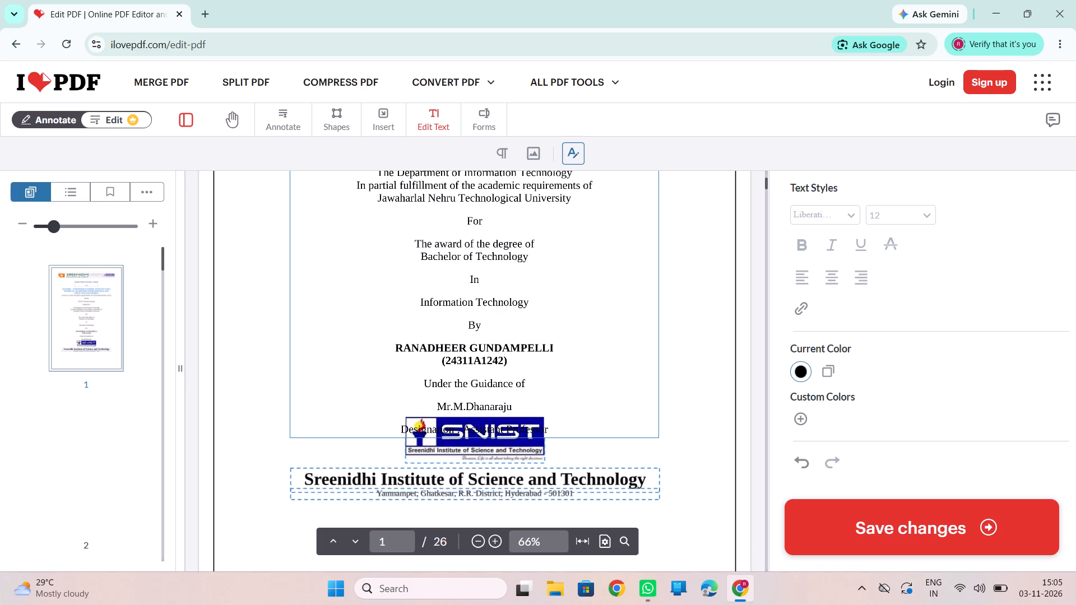
click(344, 296)
click(274, 386)
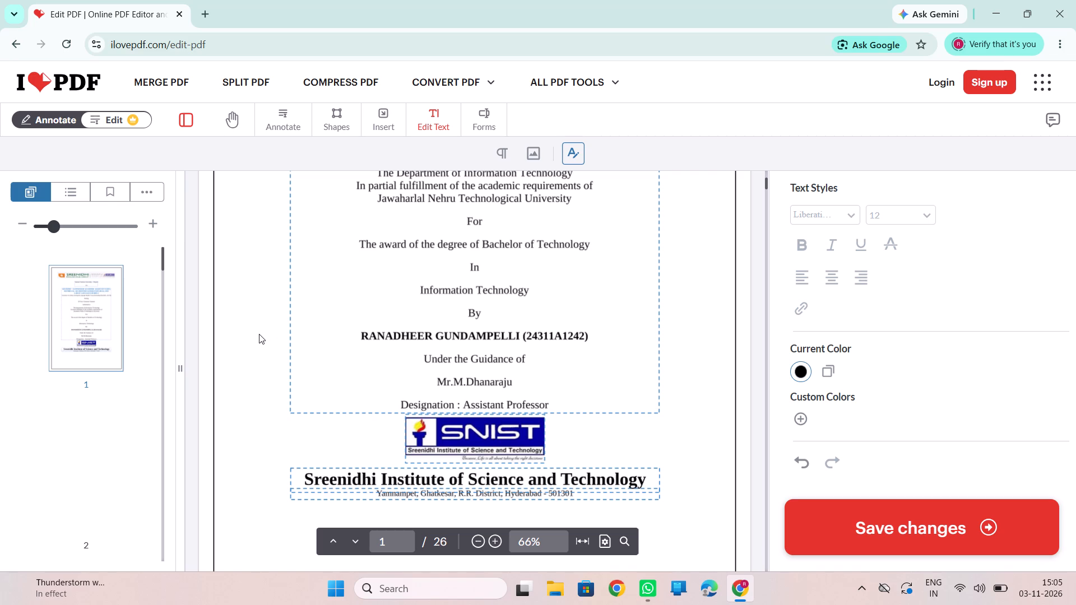
Review the cover page's layout from the report title down to the institute logo and name.
scroll(259, 333, up, 2)
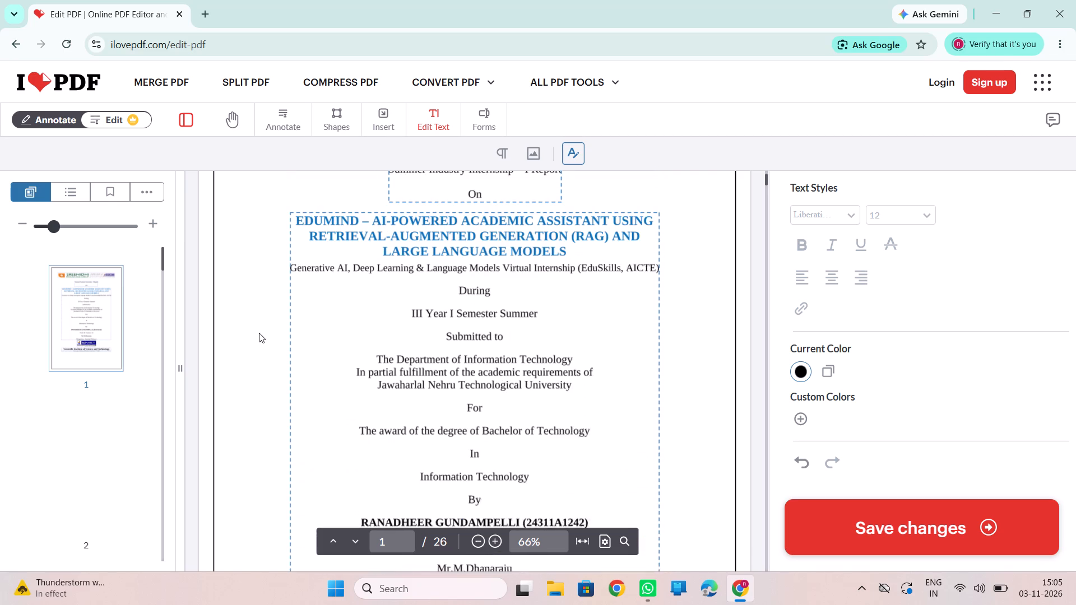
scroll(259, 333, up, 2)
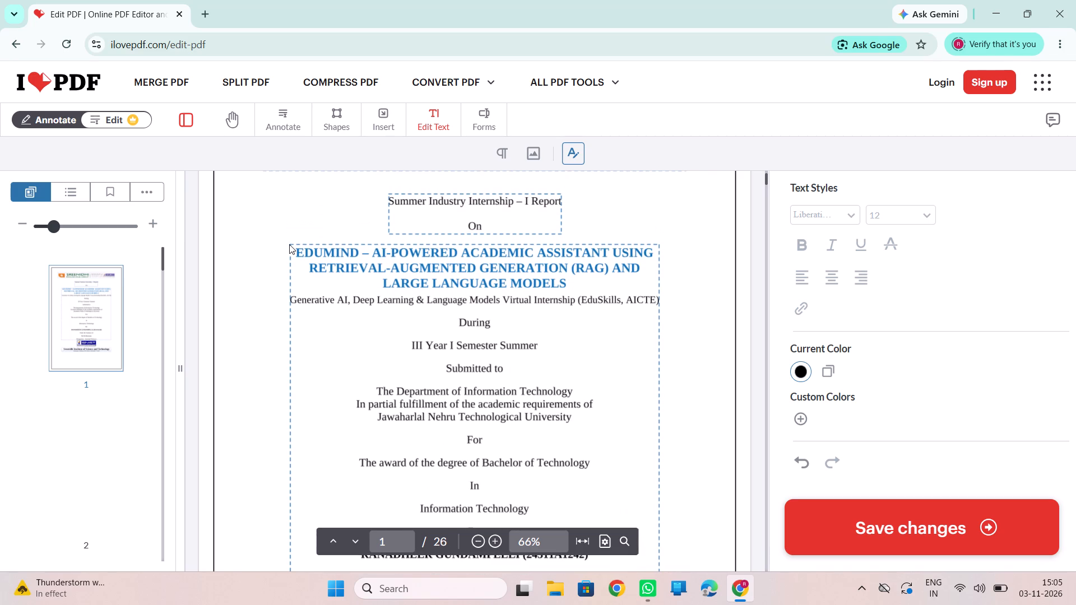
click(289, 245)
scroll(254, 329, down, 2)
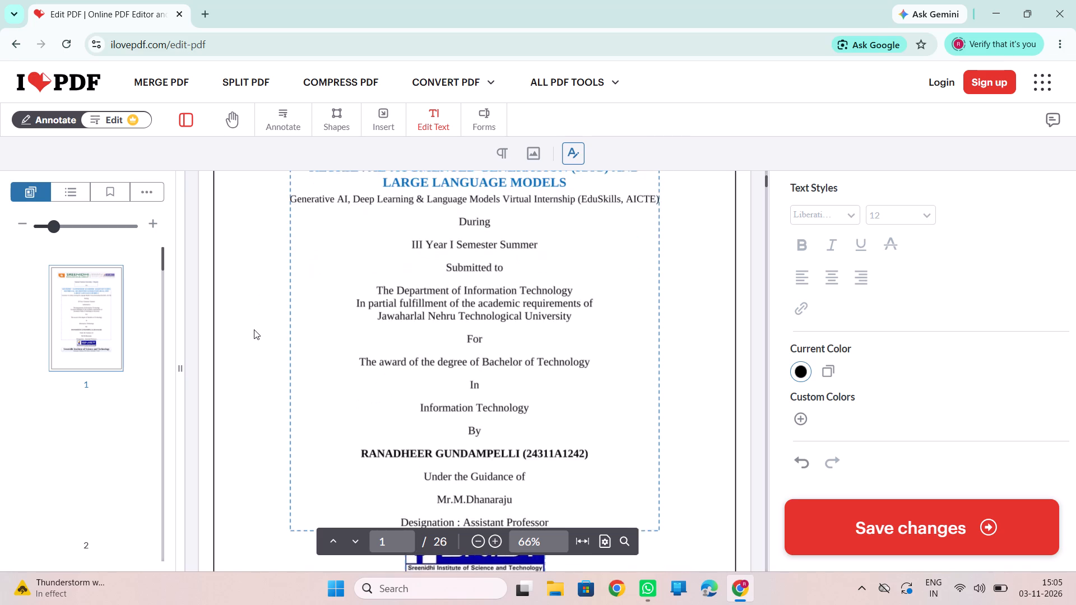
scroll(254, 329, down, 2)
scroll(254, 329, up, 1)
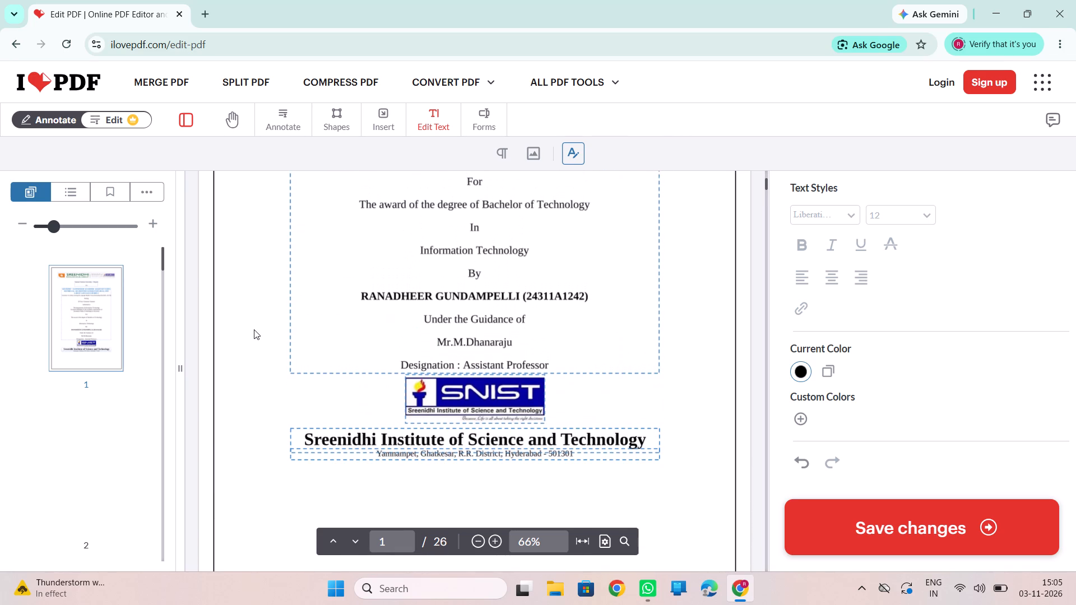
scroll(254, 329, up, 1)
click(309, 418)
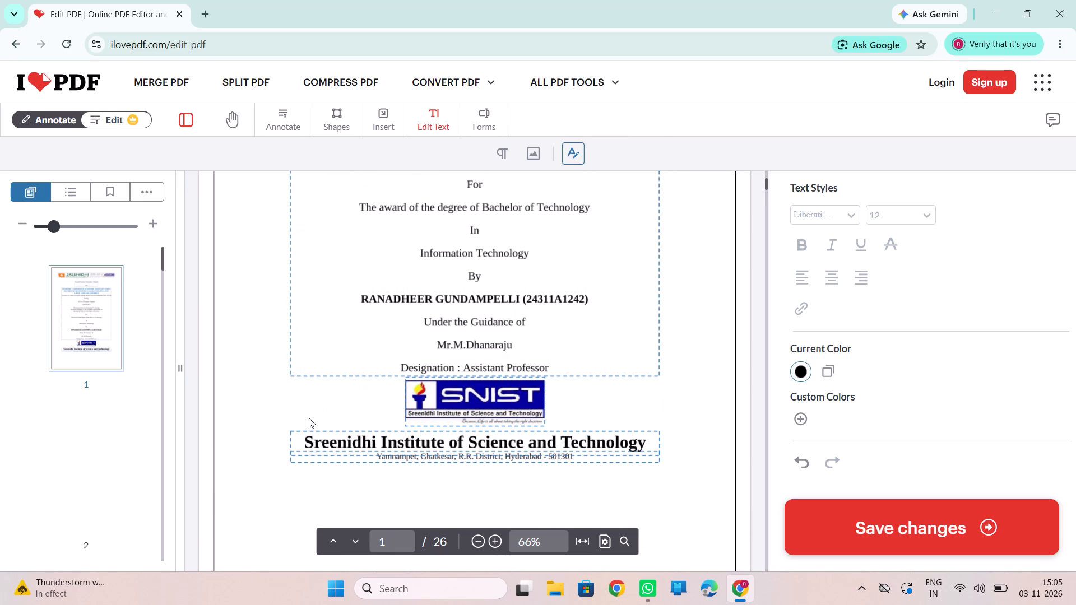
Open the cover page's main text block for editing.
double_click(514, 342)
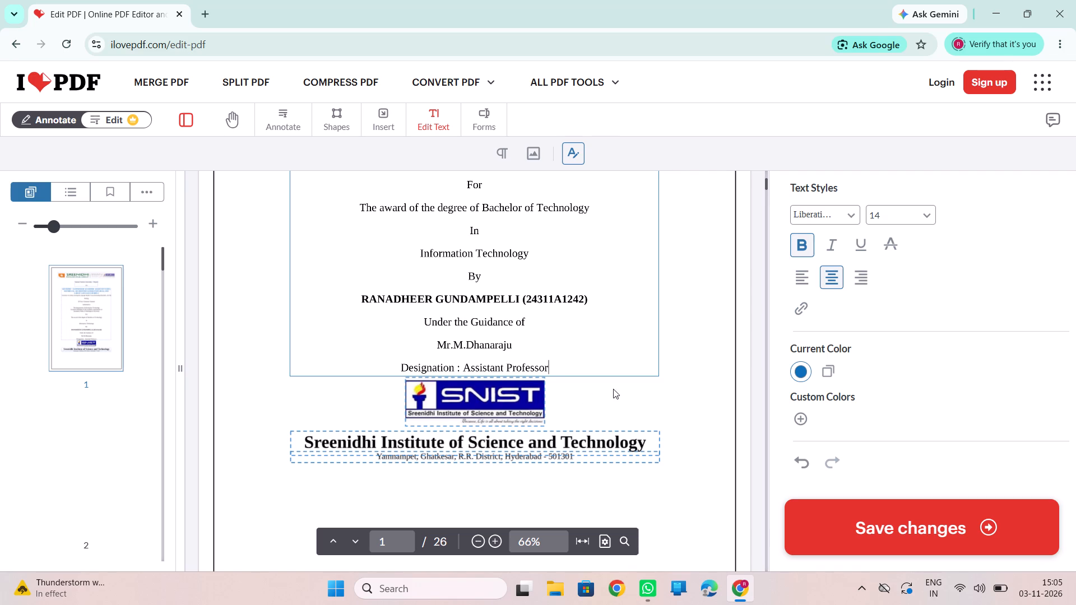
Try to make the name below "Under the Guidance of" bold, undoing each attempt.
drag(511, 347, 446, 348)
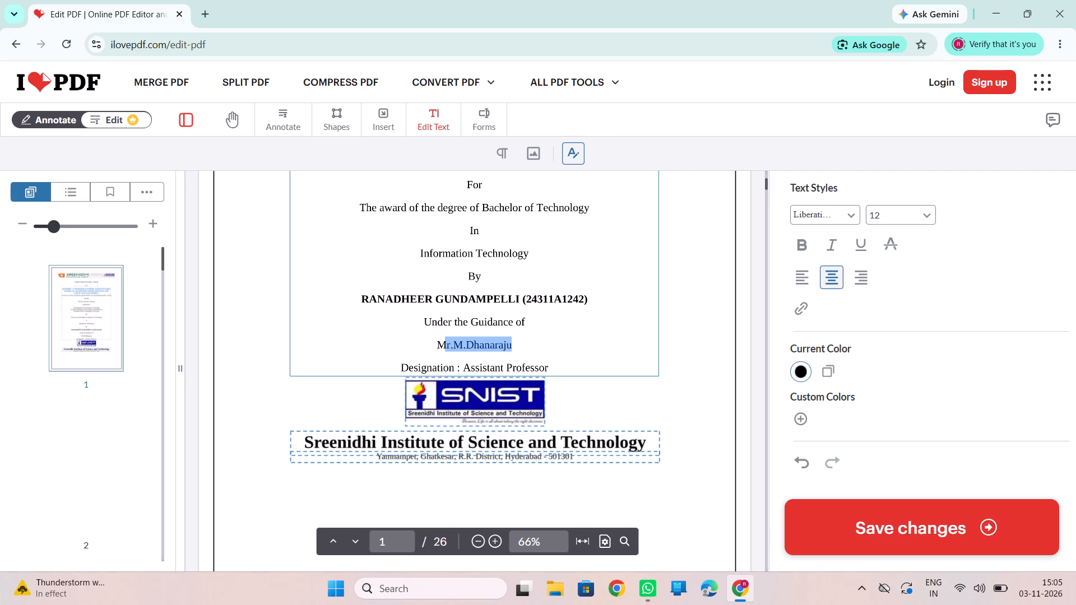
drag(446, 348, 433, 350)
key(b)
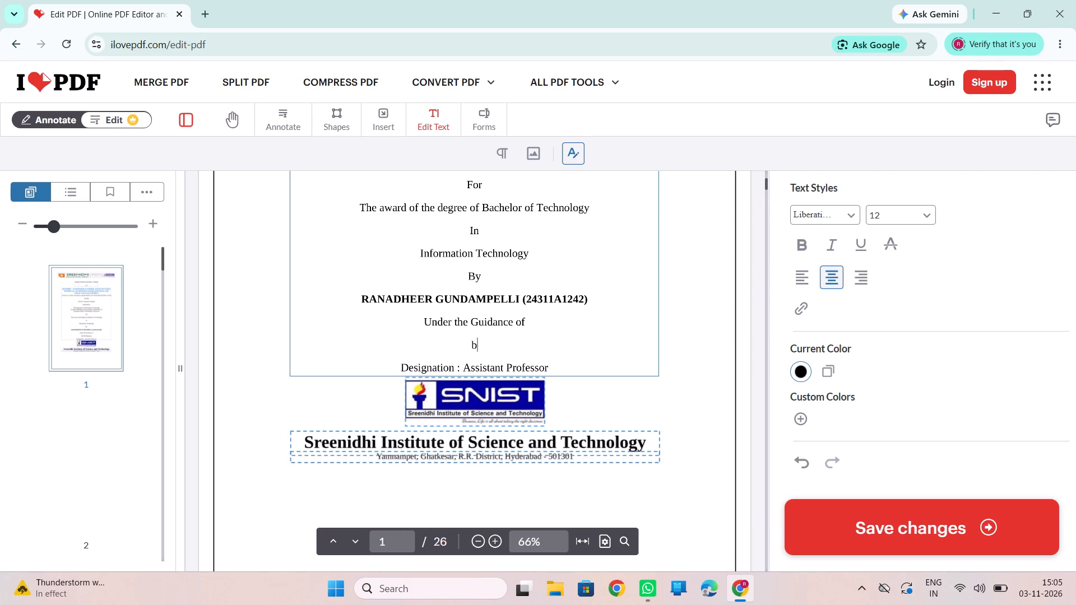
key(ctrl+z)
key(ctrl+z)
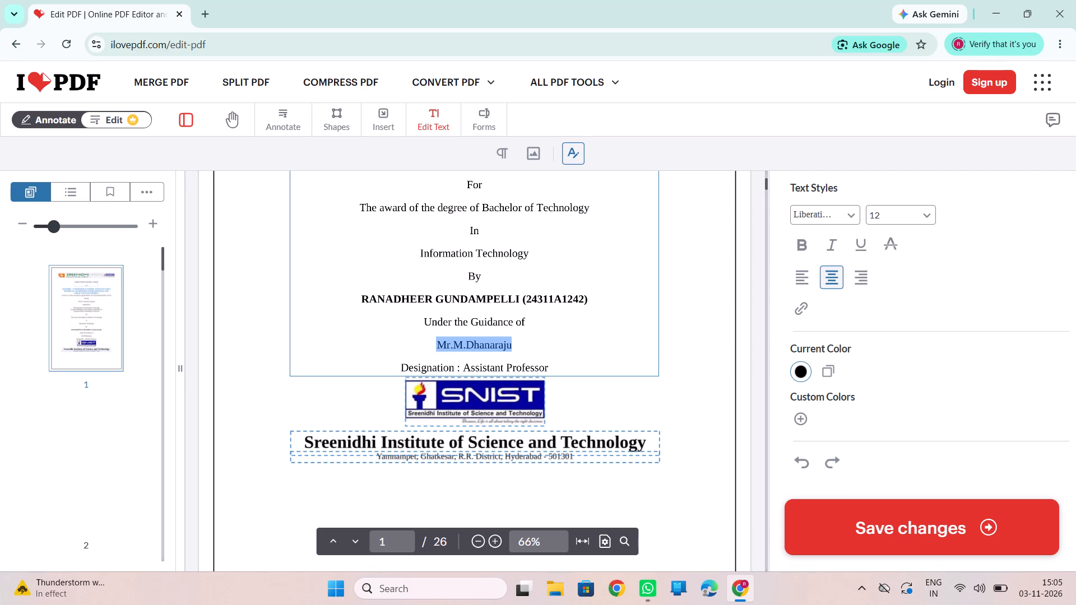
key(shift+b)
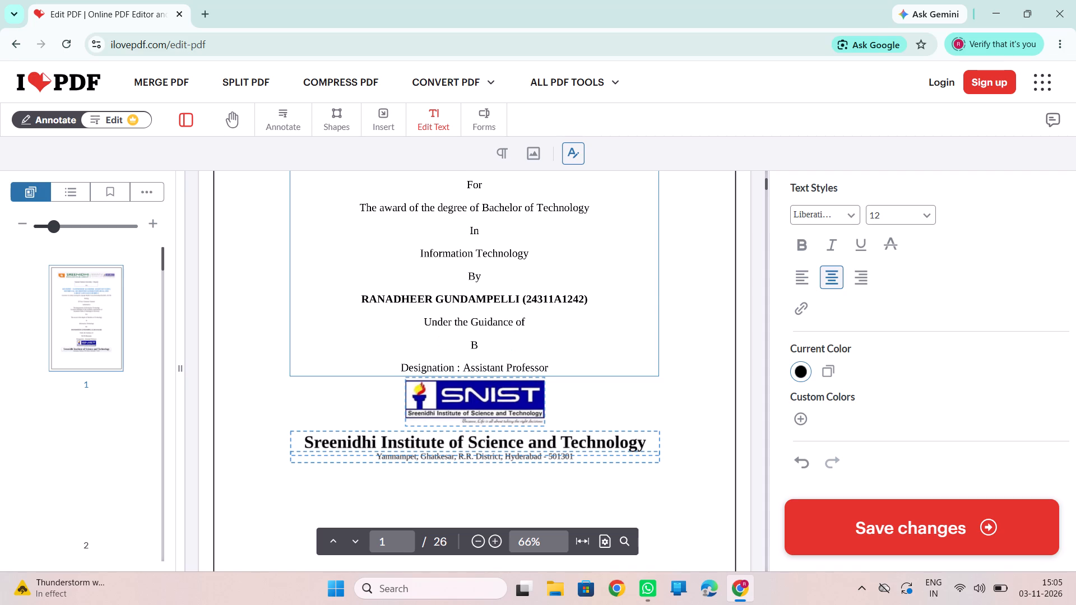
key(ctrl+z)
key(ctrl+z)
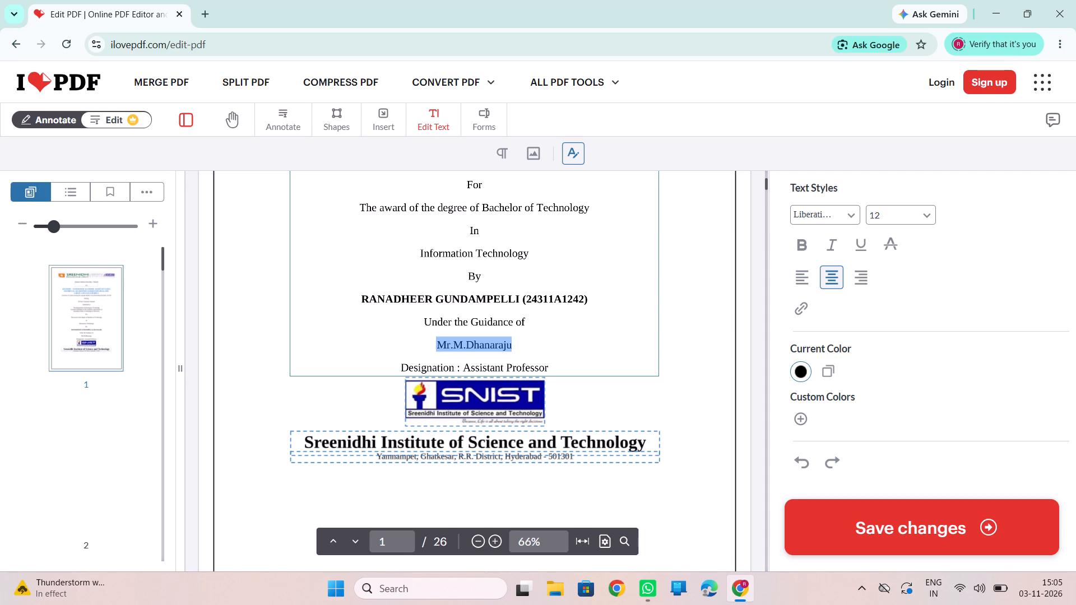
Make the name on the line below "Under the Guidance of" bold.
click(433, 350)
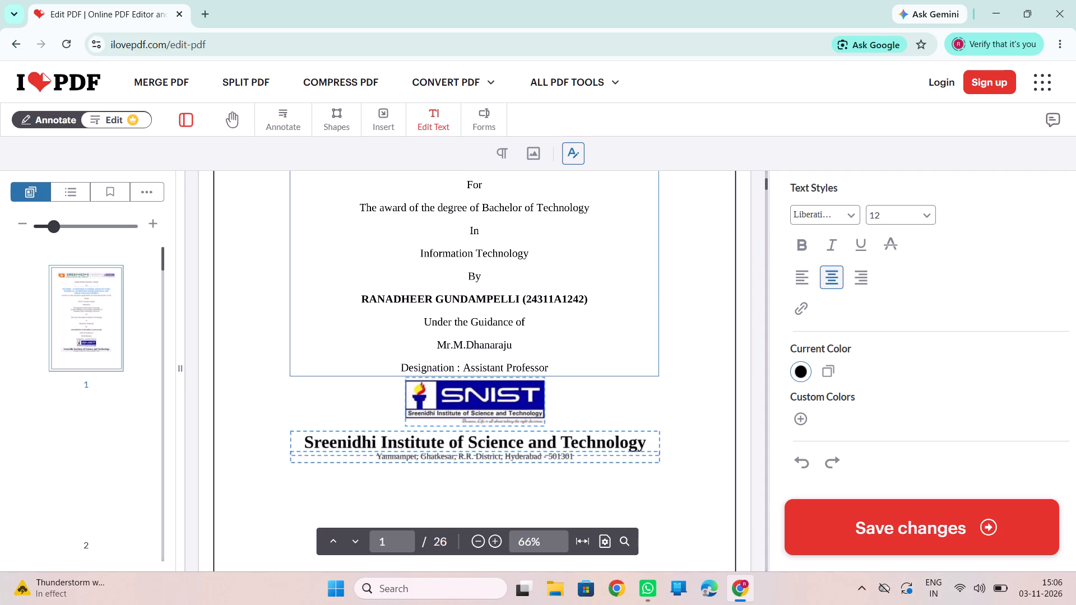
drag(437, 344, 517, 347)
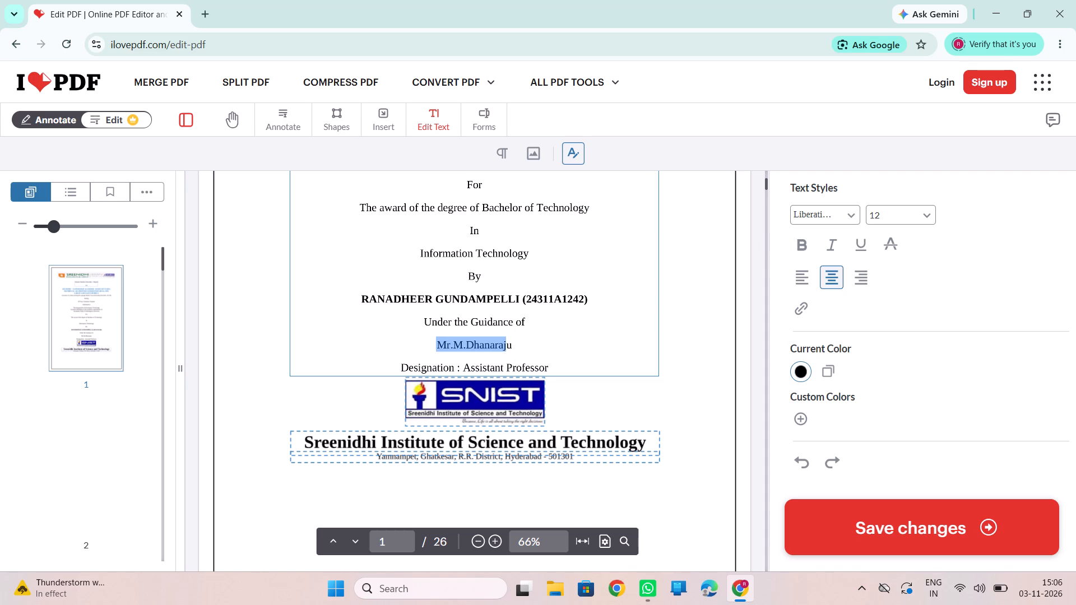
click(801, 242)
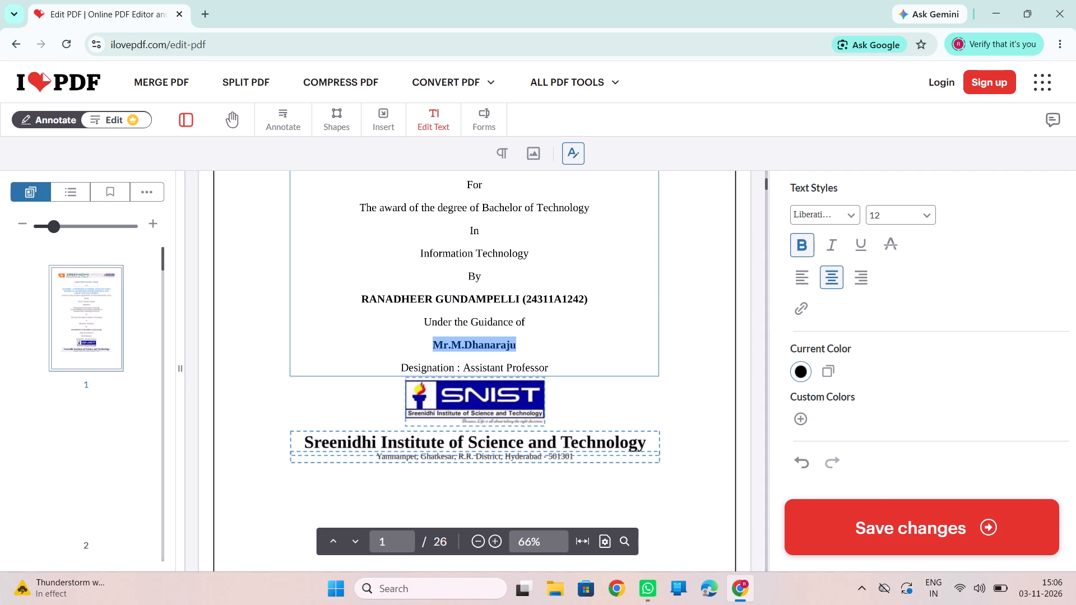
Remove the "Designation :" label from the cover page line below the guide's name, keeping "Assistant Professor".
click(462, 367)
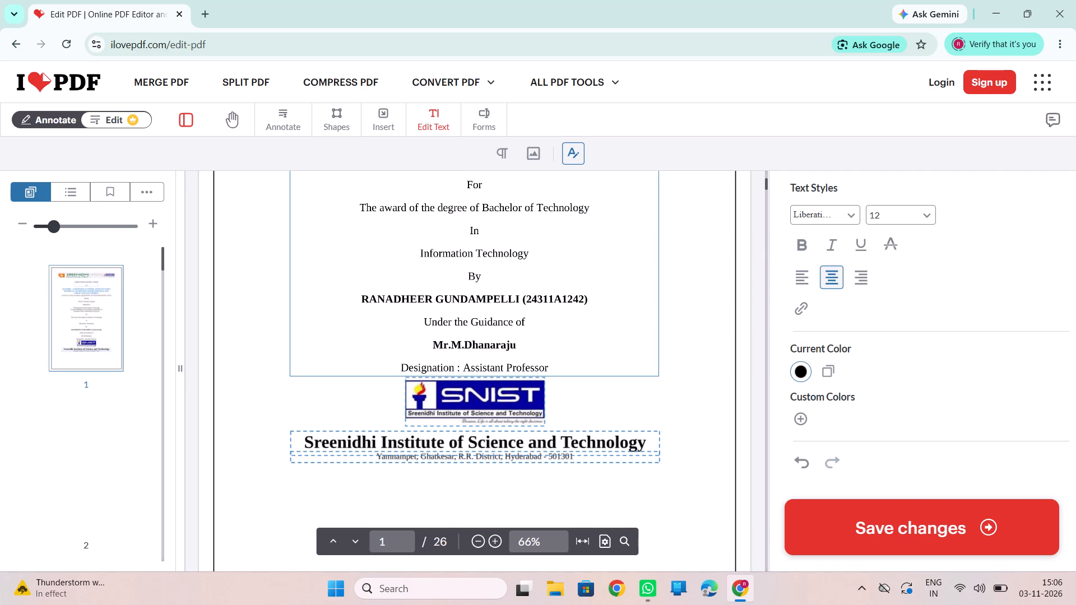
key(BackSpace)
key(BackSpace)
key(BackSpace)
key(BackSpace)
key(BackSpace)
key(BackSpace)
key(BackSpace)
key(BackSpace)
key(BackSpace)
key(BackSpace)
key(BackSpace)
key(BackSpace)
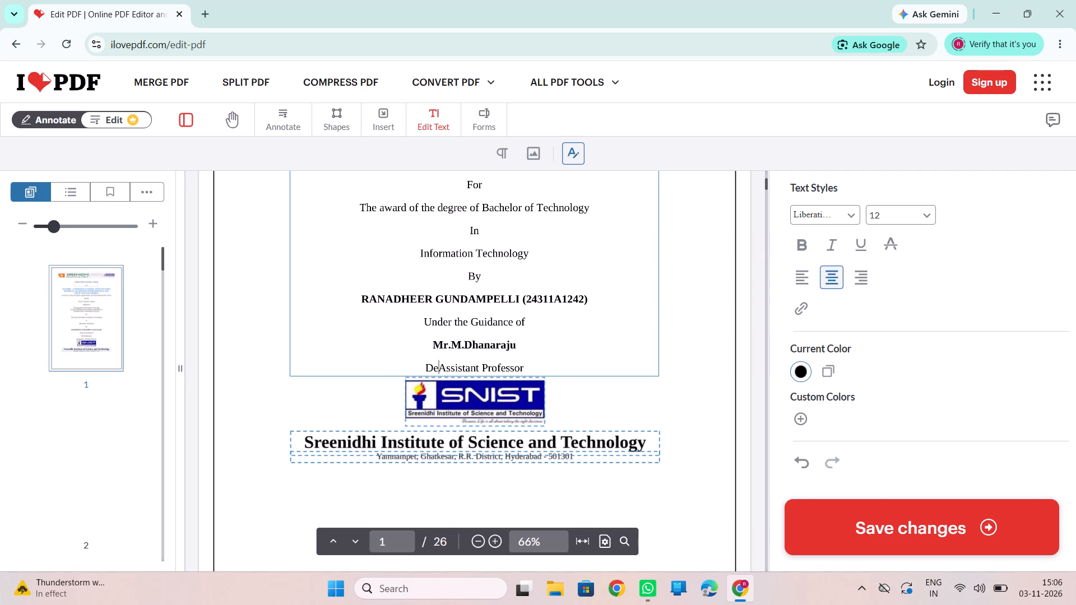
key(BackSpace)
key(BackSpace)
click(615, 411)
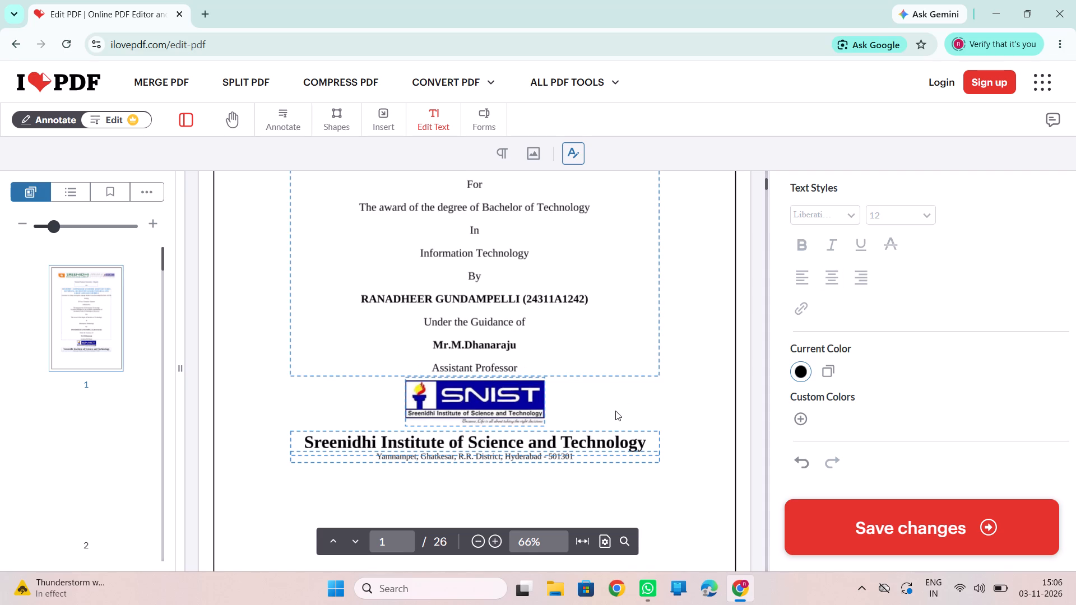
Review the edited cover page and the certificate page's text and signature blocks.
scroll(651, 395, up, 1)
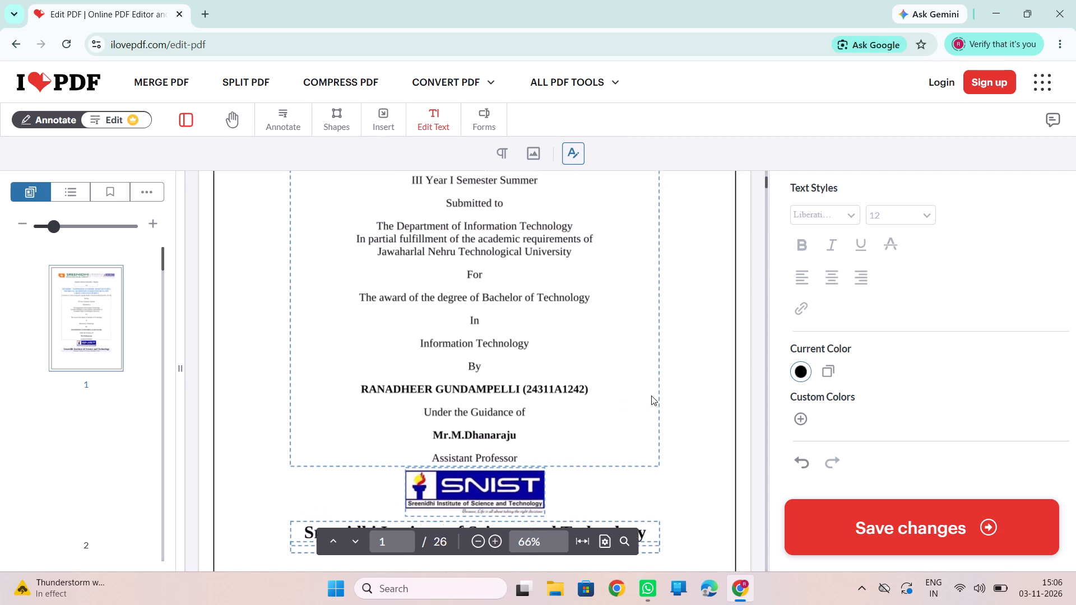
scroll(651, 395, up, 3)
scroll(651, 395, down, 2)
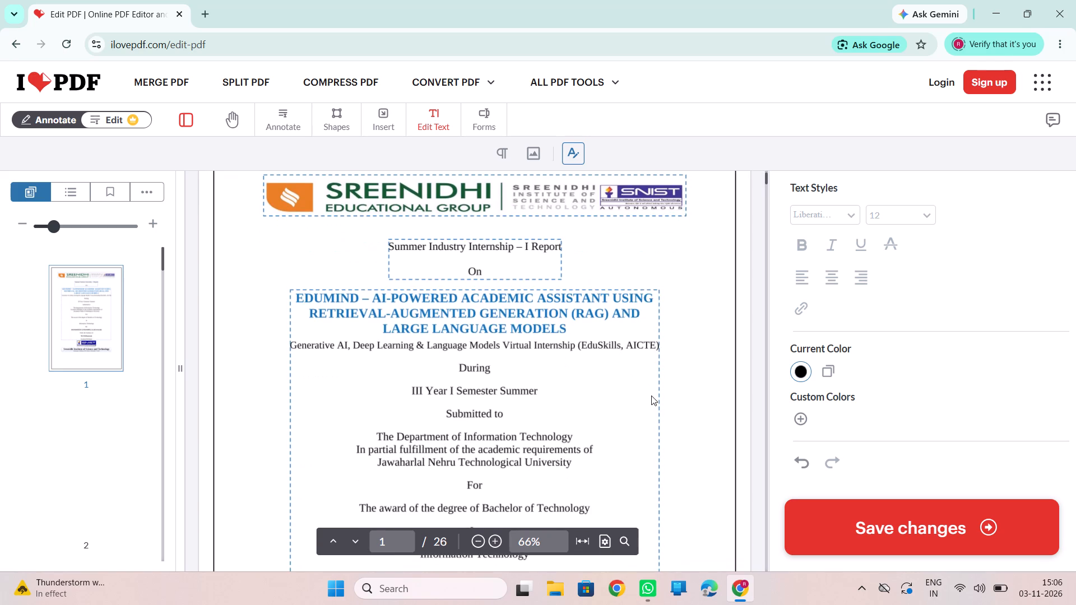
scroll(651, 395, down, 3)
scroll(651, 395, up, 1)
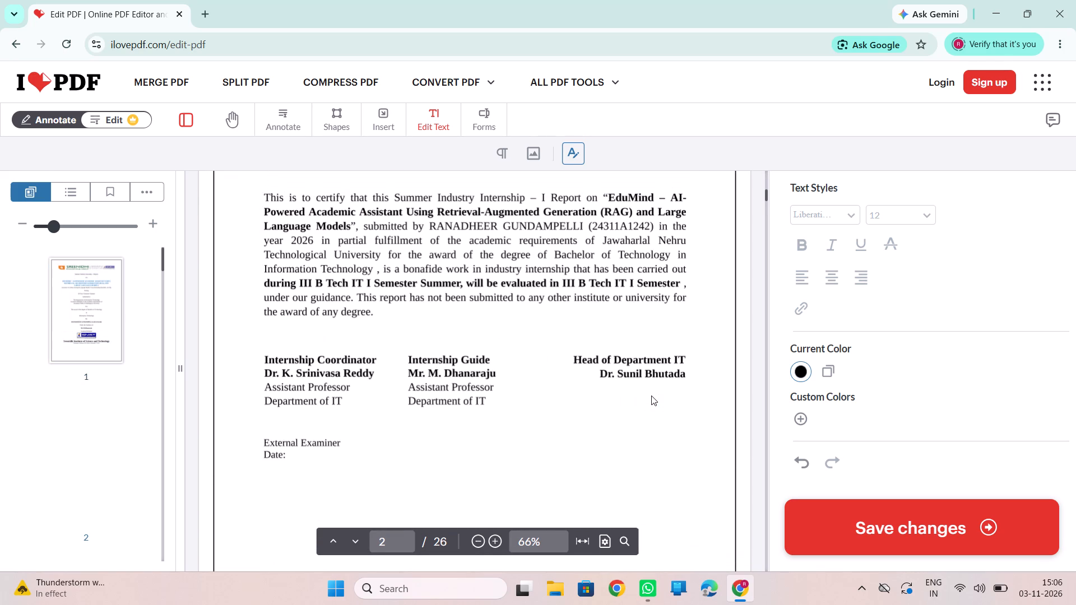
scroll(651, 395, up, 2)
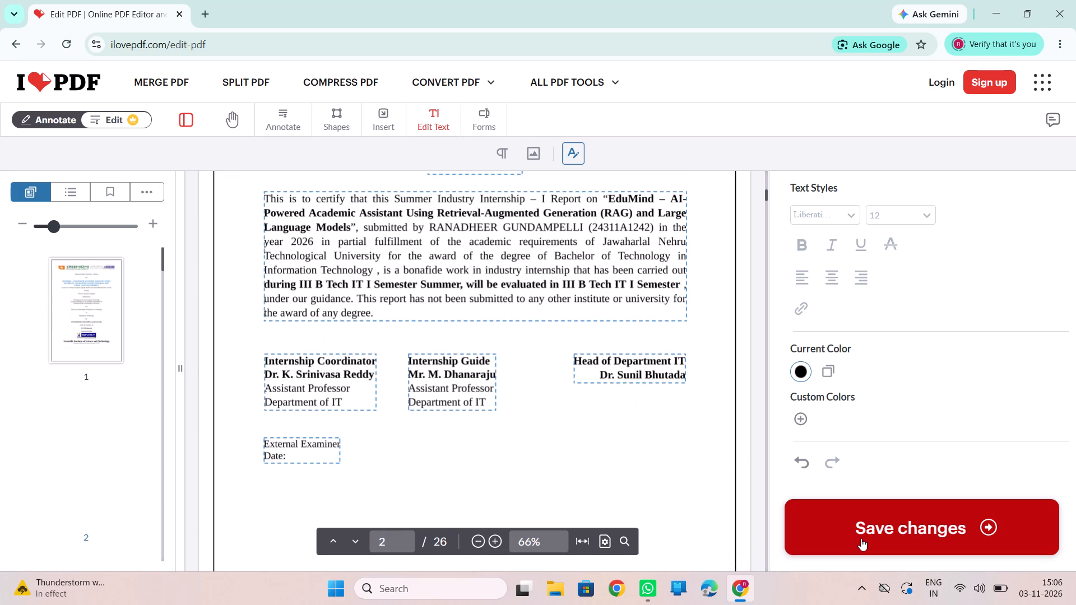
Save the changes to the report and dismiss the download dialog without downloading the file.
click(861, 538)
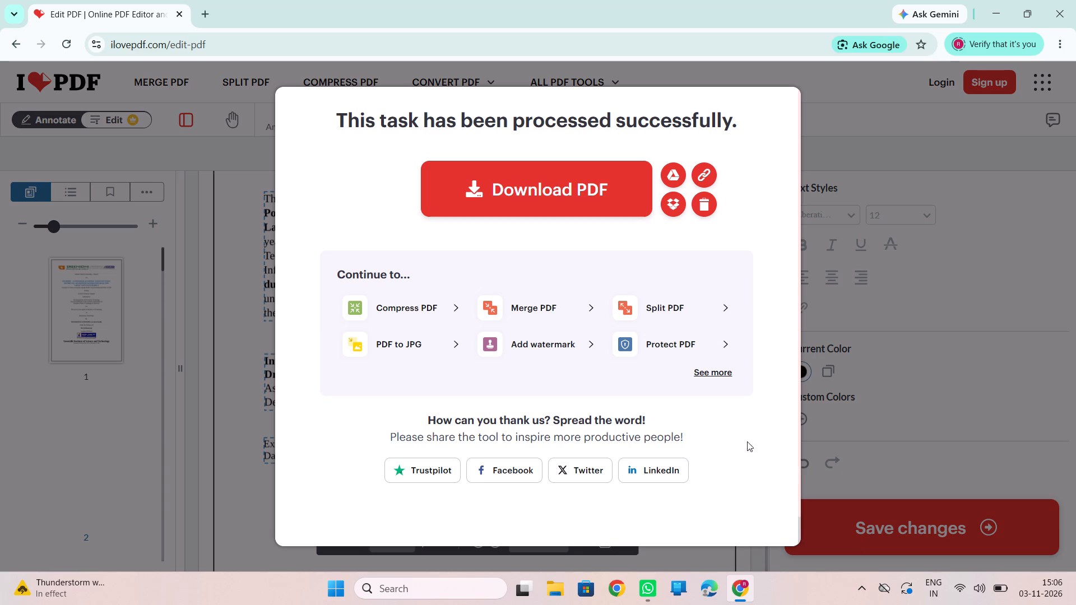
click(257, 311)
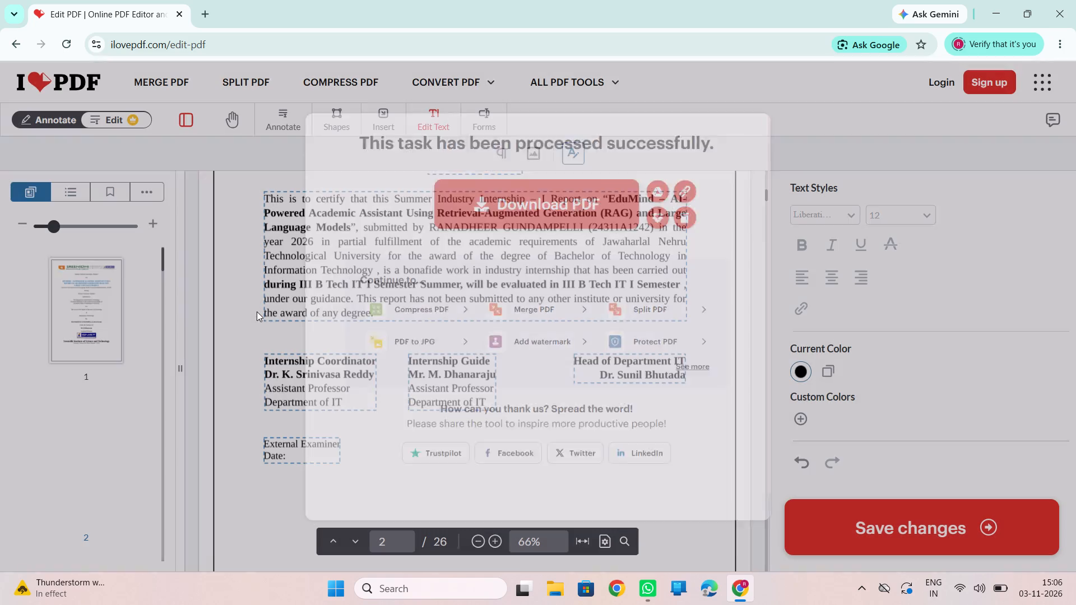
Recheck the cover page's guidance details and institute logo, and the heading of the certificate page.
scroll(388, 340, up, 3)
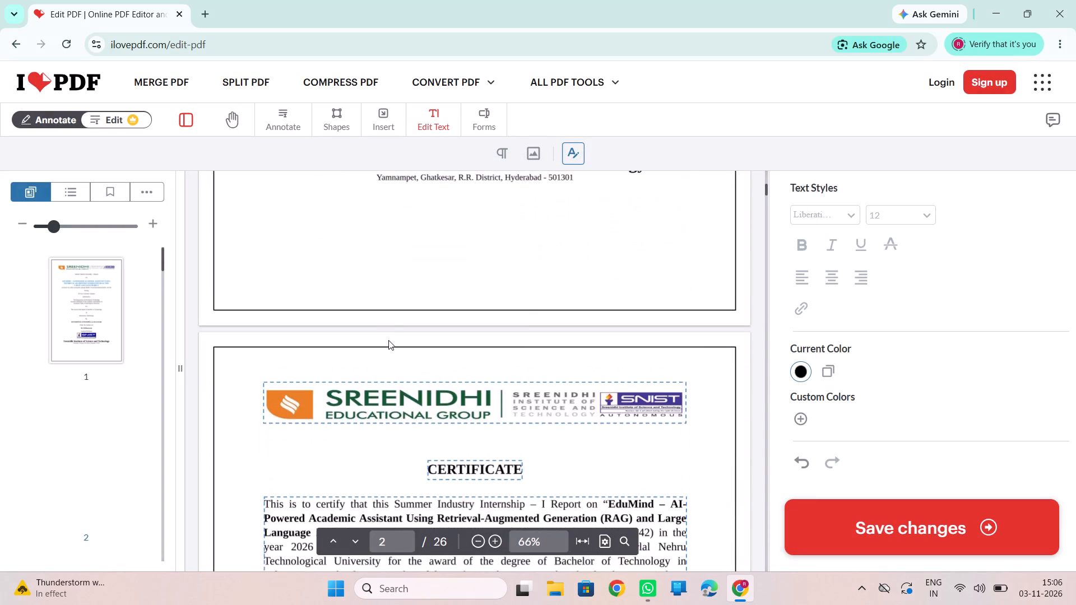
scroll(388, 340, up, 2)
scroll(388, 340, down, 1)
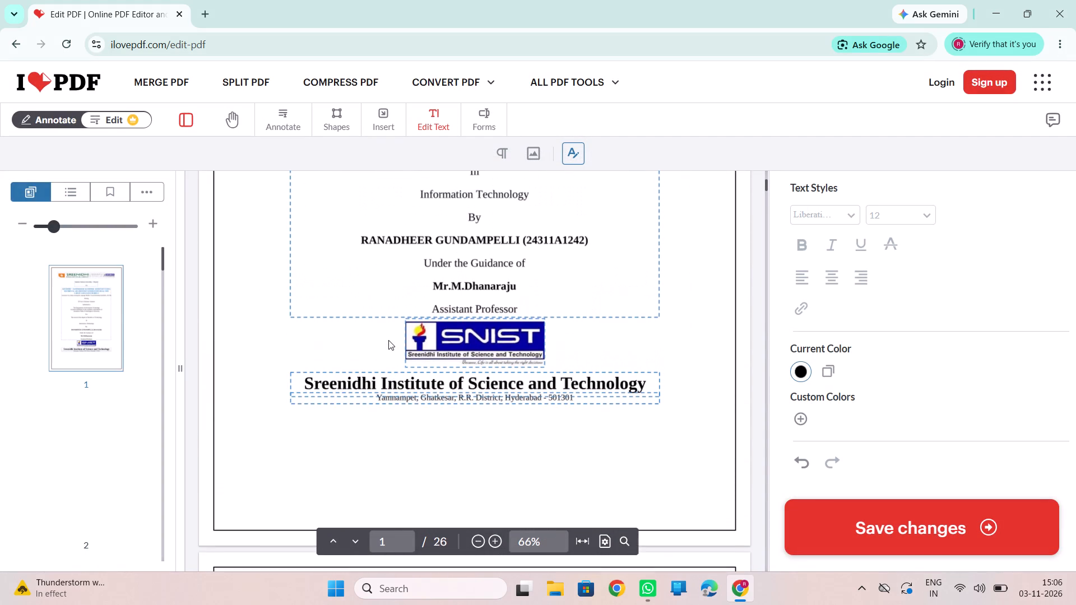
scroll(388, 340, down, 1)
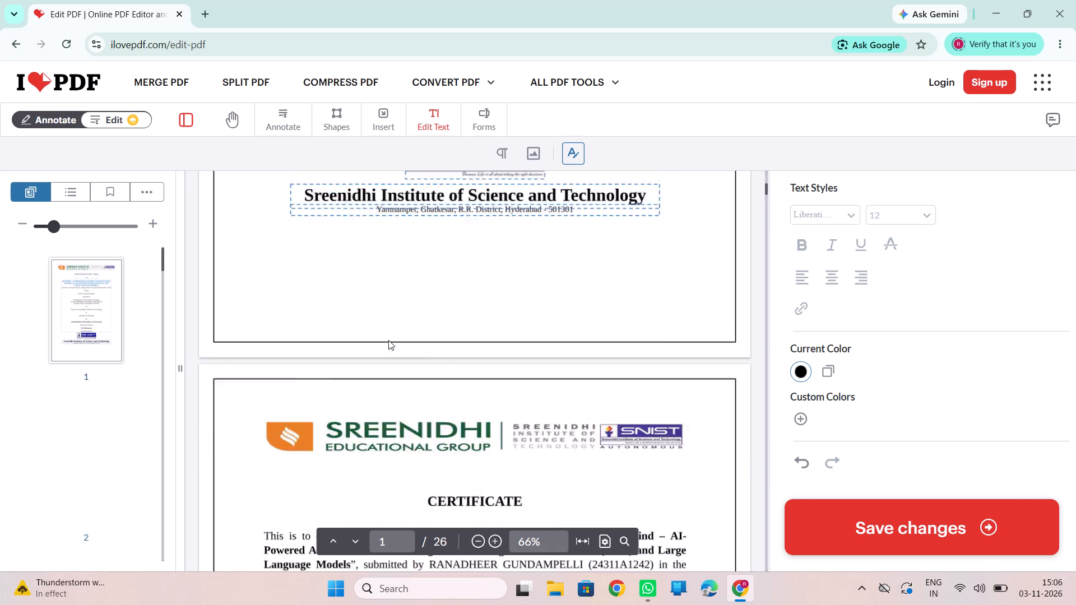
scroll(388, 340, down, 1)
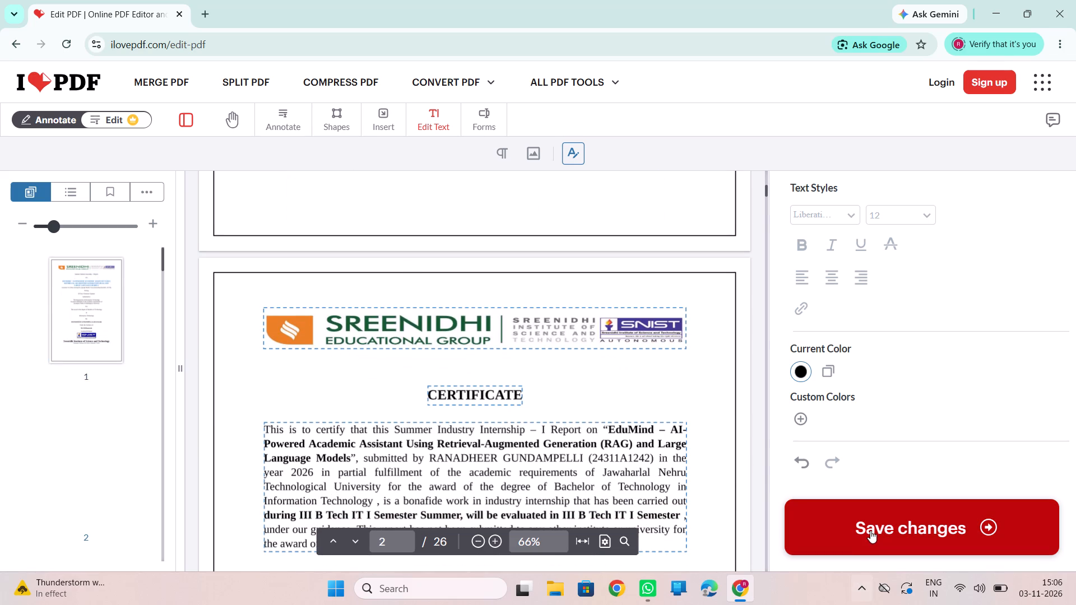
Save the changes again and download the edited PDF.
click(870, 530)
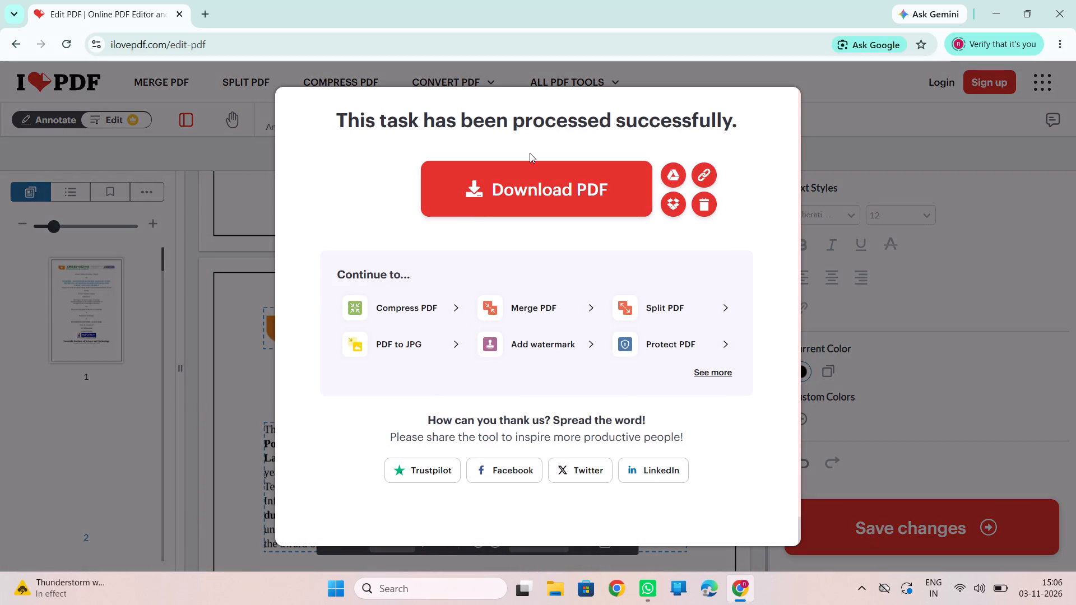
click(532, 184)
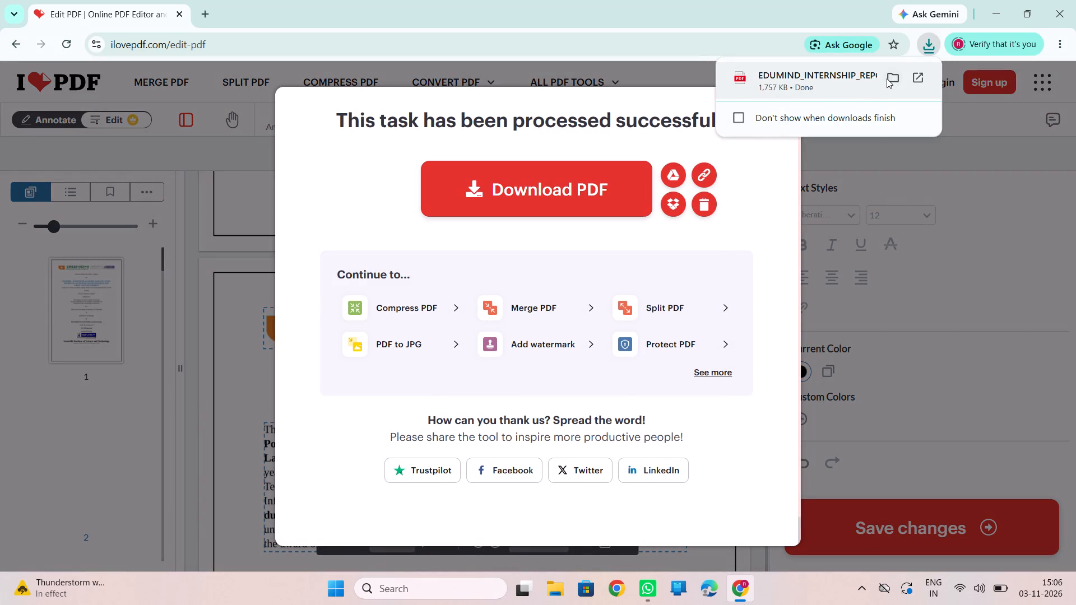
Open the downloaded EDUMIND_INTERNSHIP_REPORT PDF from its folder and check its cover and certificate pages.
click(887, 78)
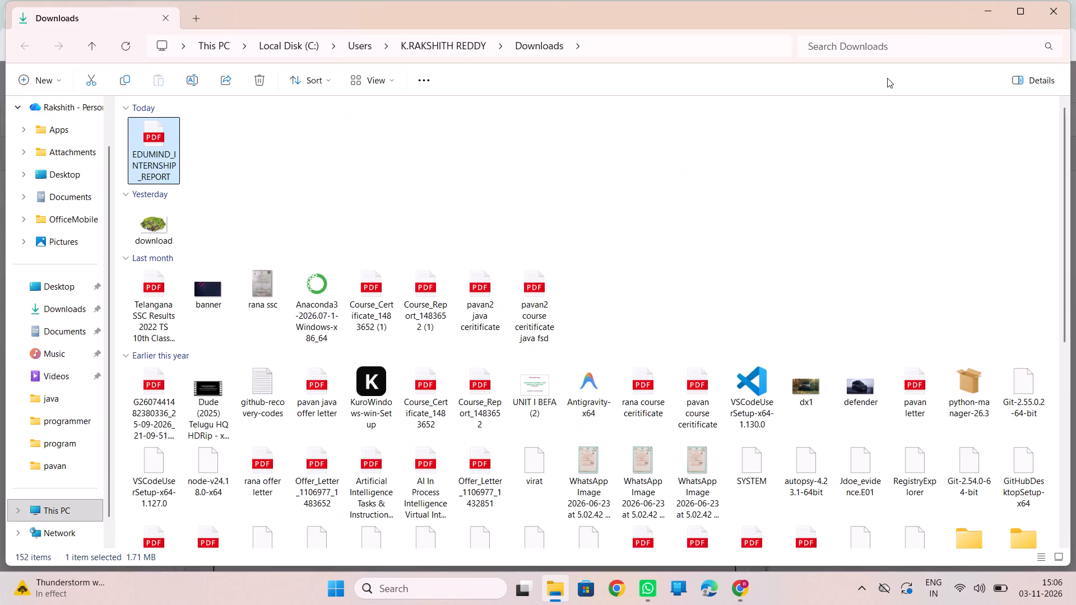
double_click(165, 169)
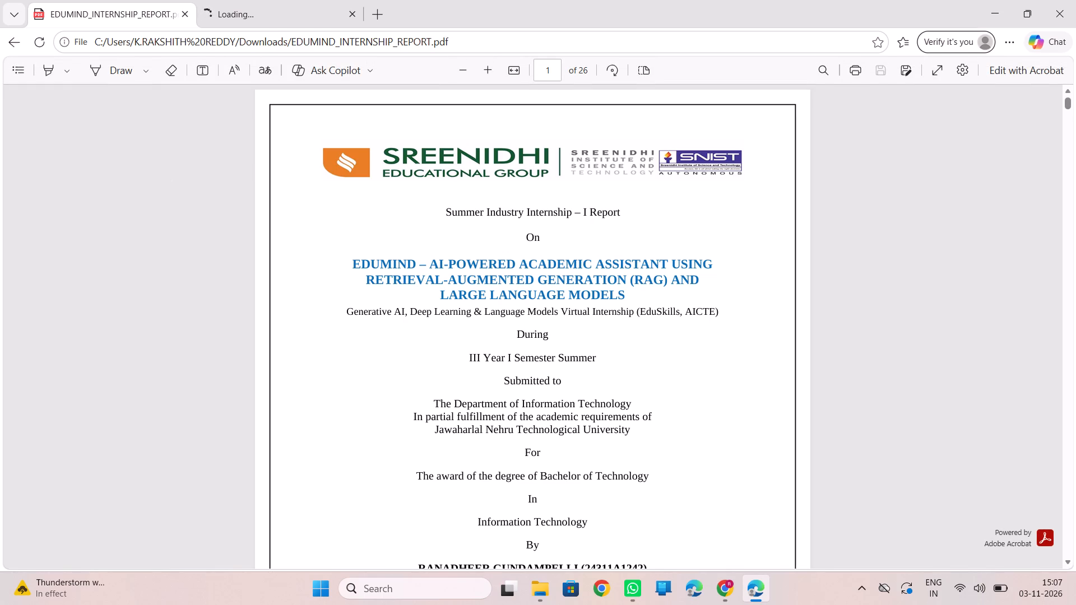
scroll(363, 280, down, 2)
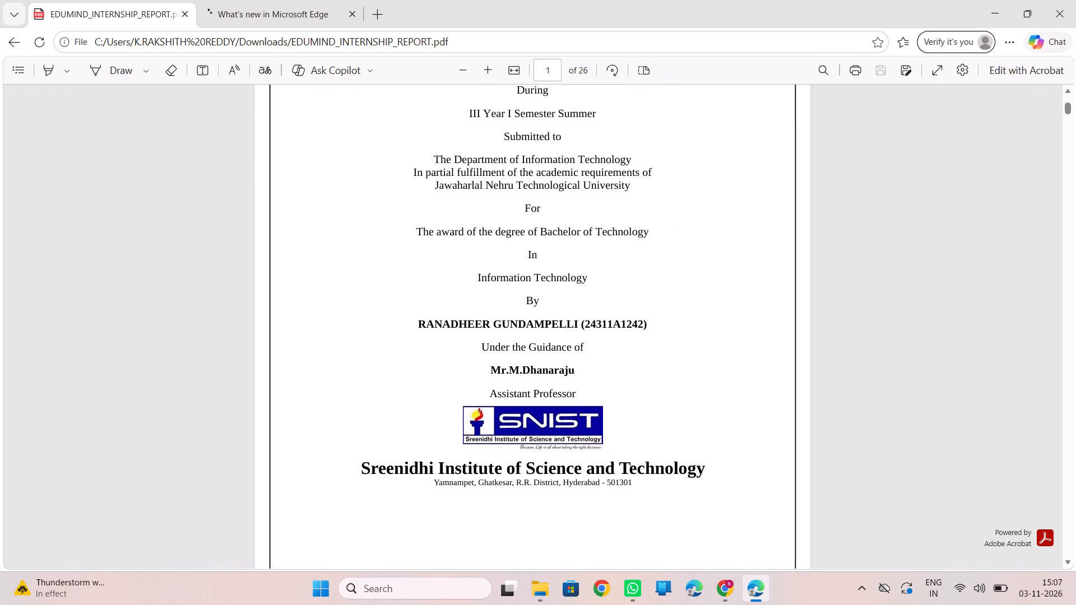
scroll(363, 280, down, 3)
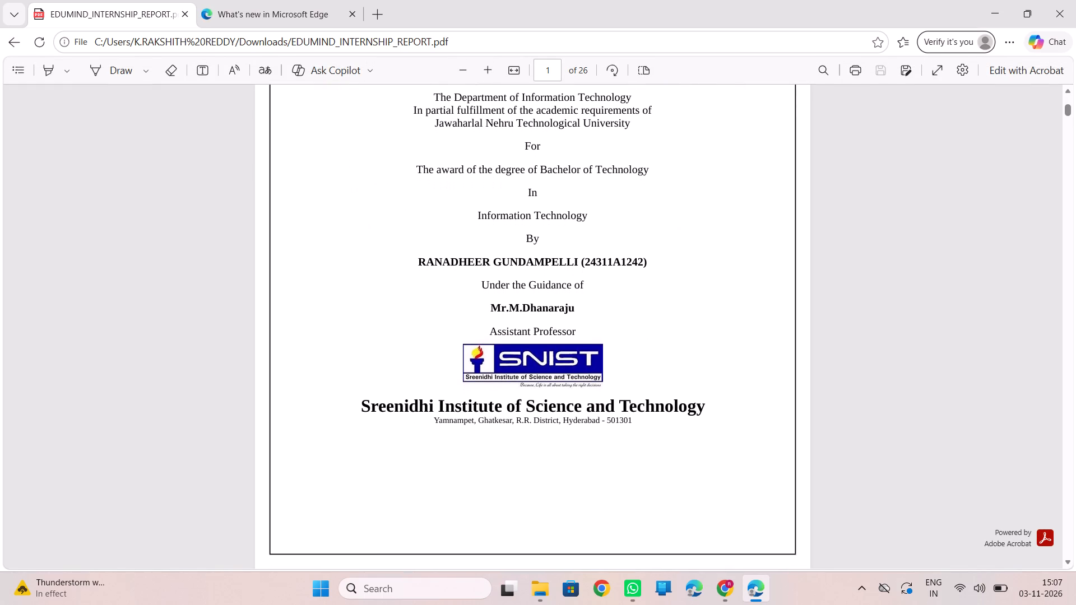
scroll(363, 280, down, 2)
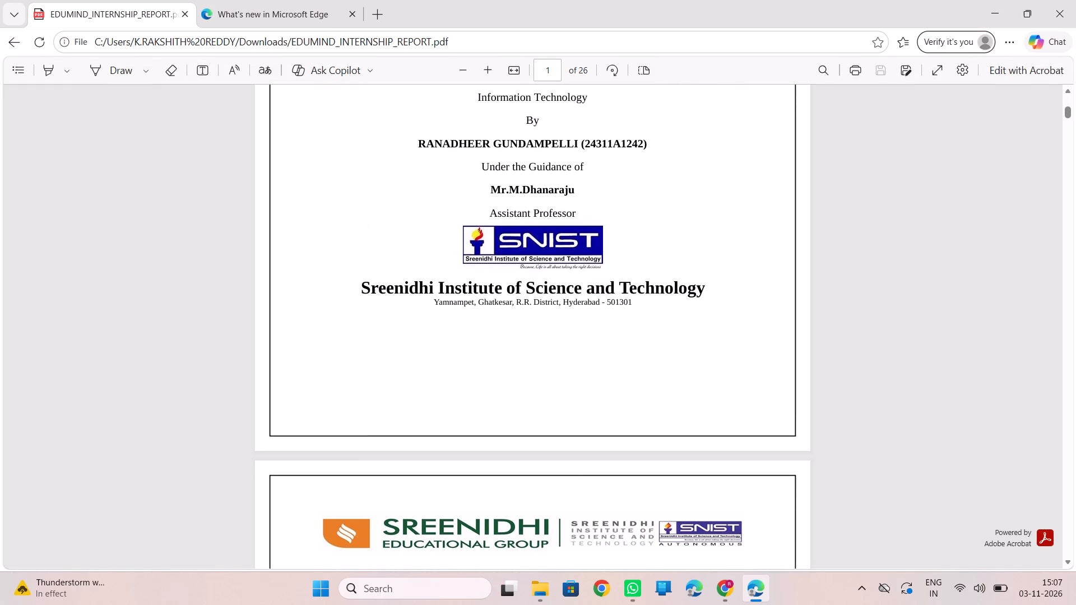
scroll(363, 280, down, 2)
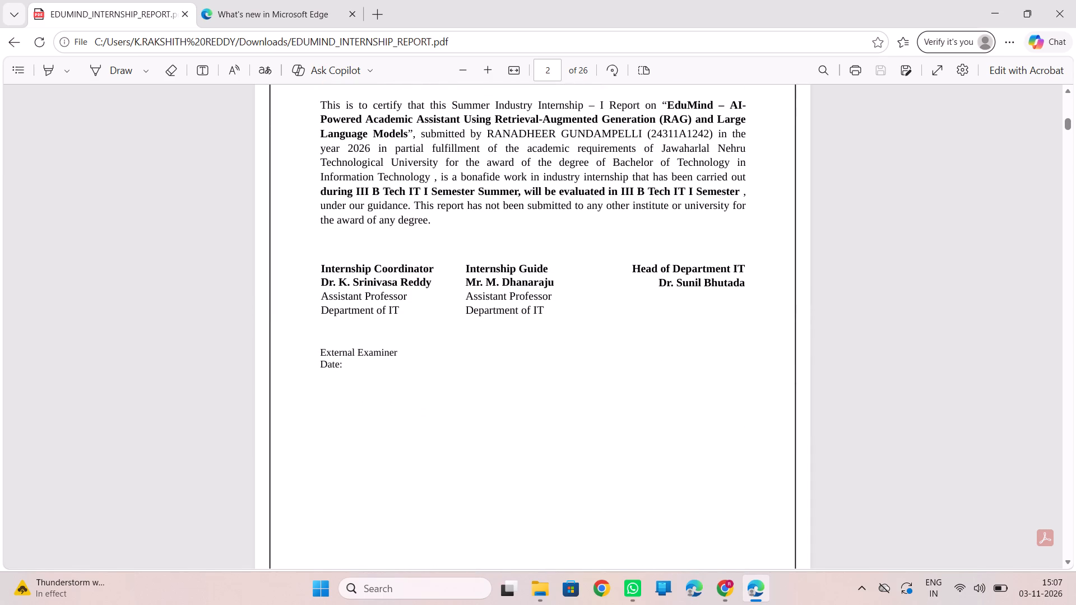
scroll(363, 280, up, 2)
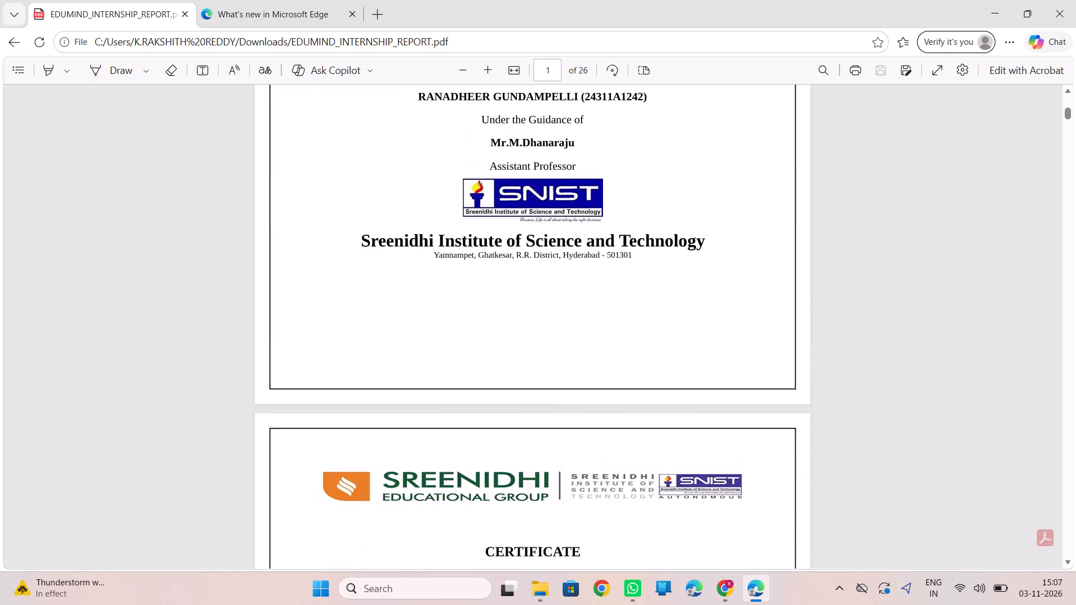
scroll(363, 280, up, 2)
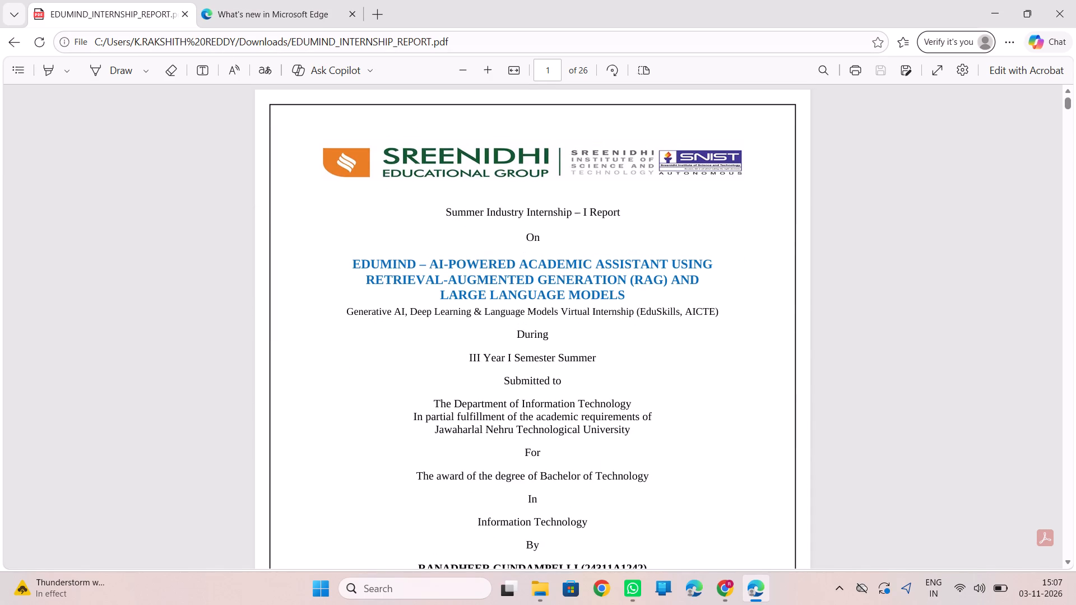
Close the "What's new in Microsoft Edge" tab.
click(229, 3)
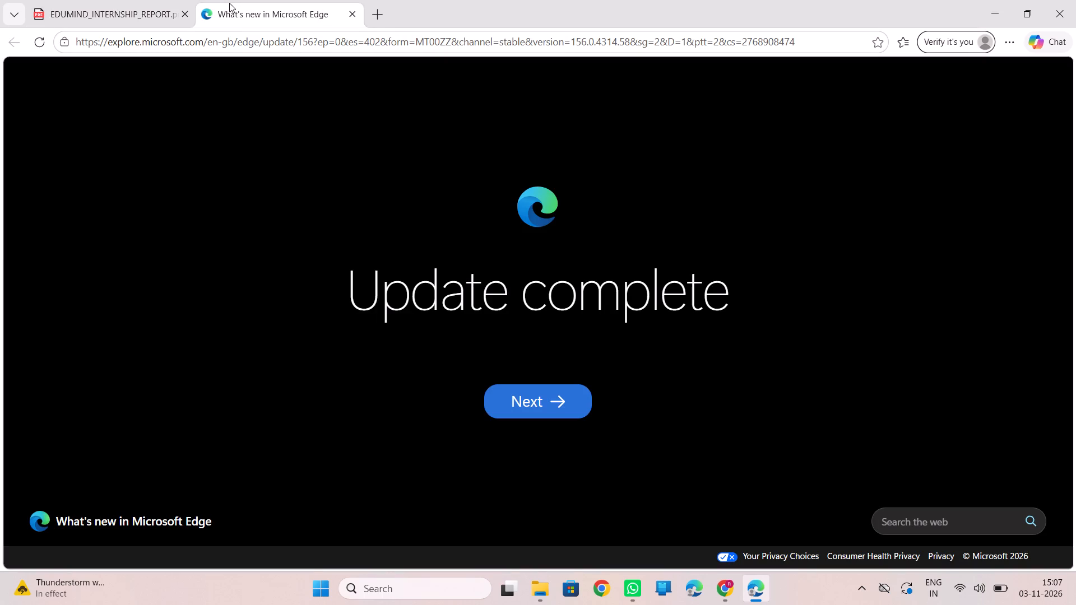
click(351, 12)
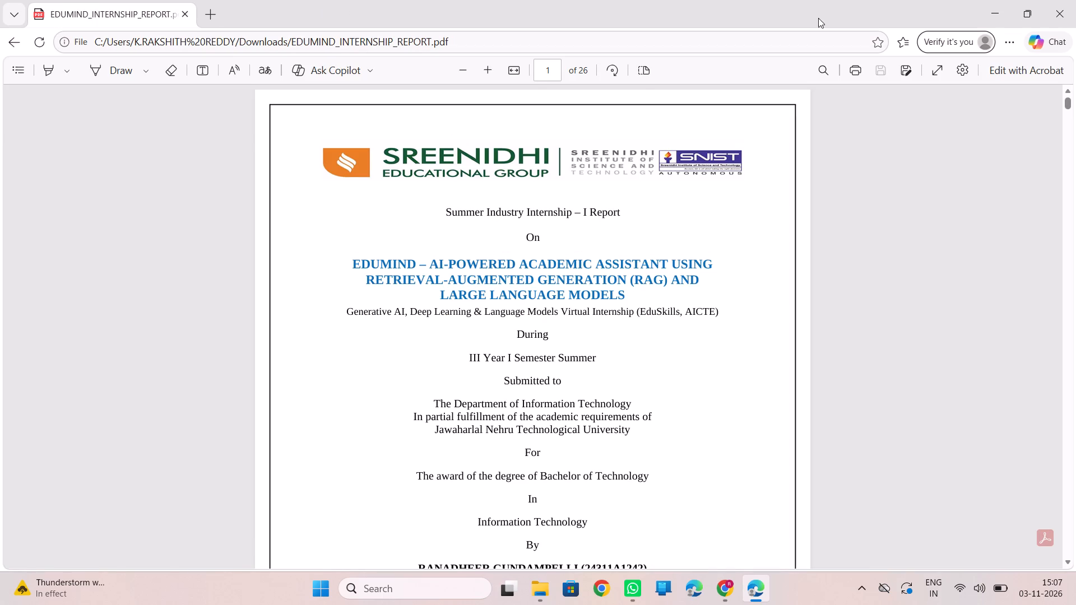
Return to the Downloads folder and rename the EDUMIND_INTERNSHIP_REPORT file as neww.
click(990, 13)
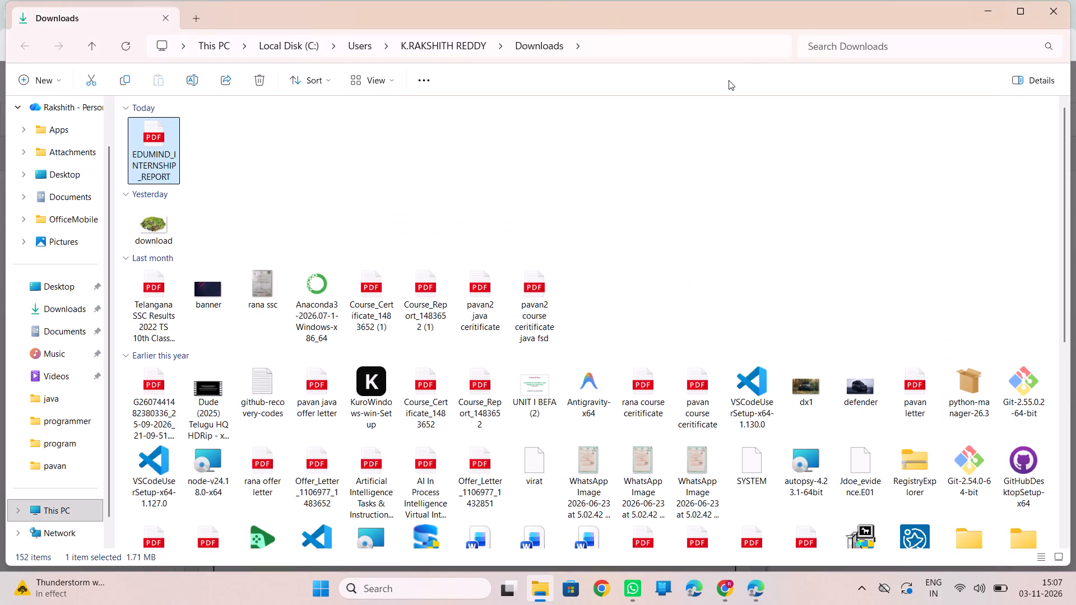
right_click(143, 155)
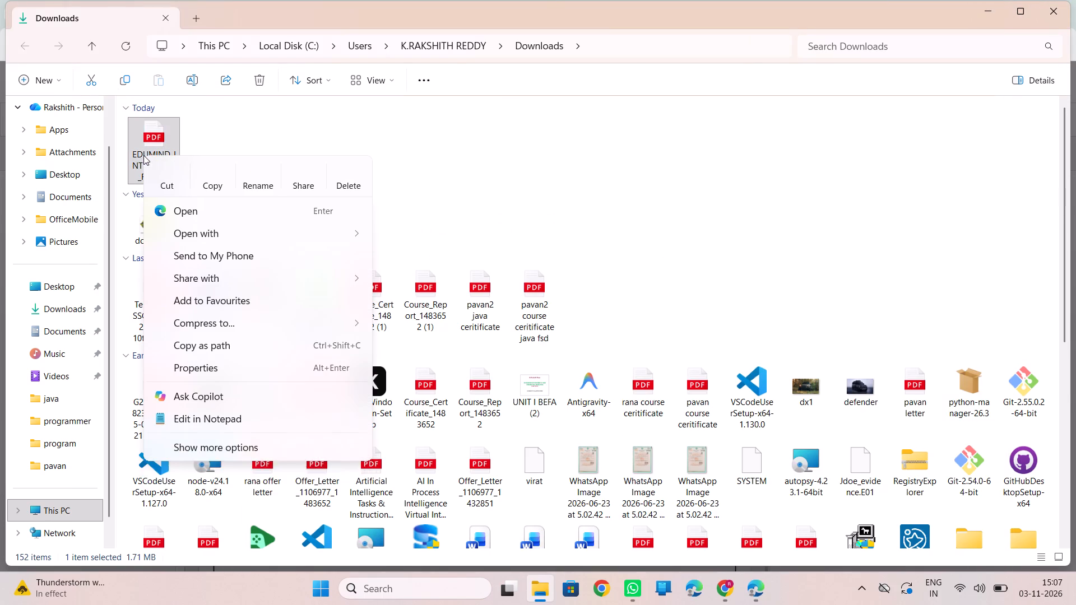
click(281, 180)
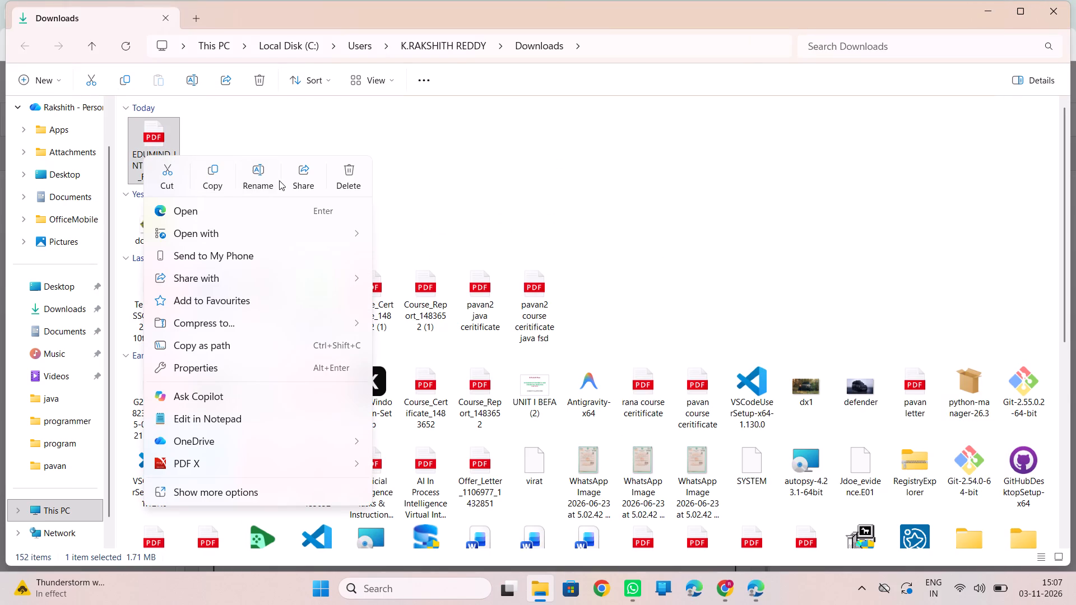
click(273, 179)
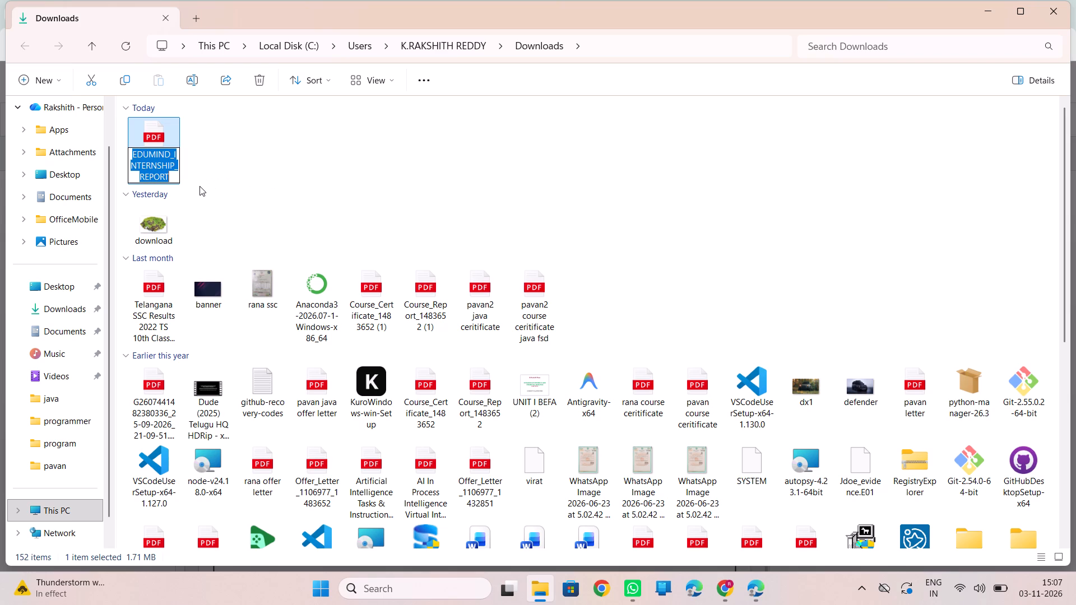
key(space)
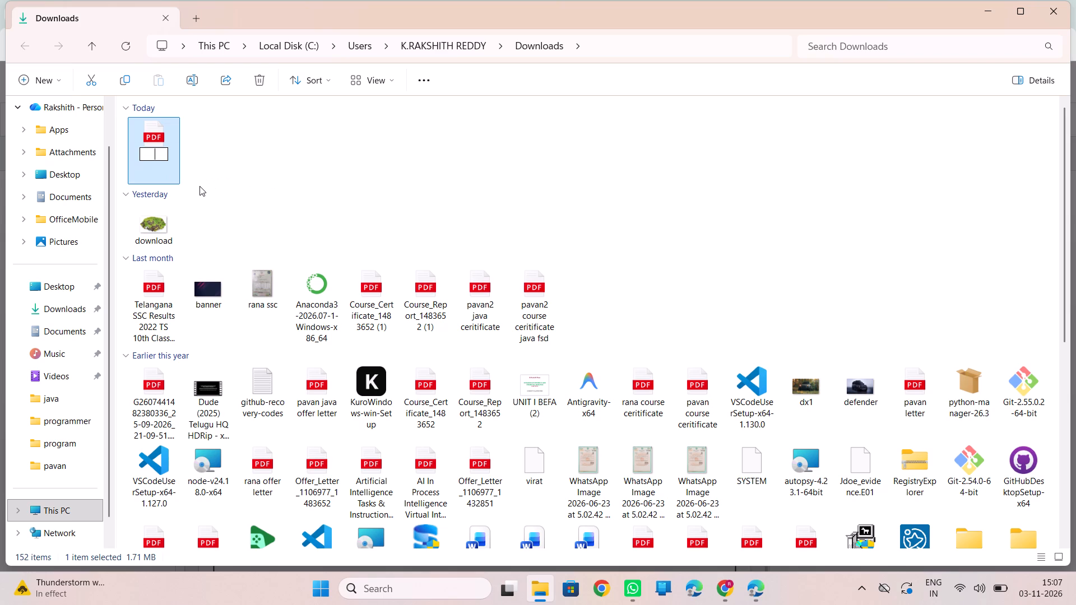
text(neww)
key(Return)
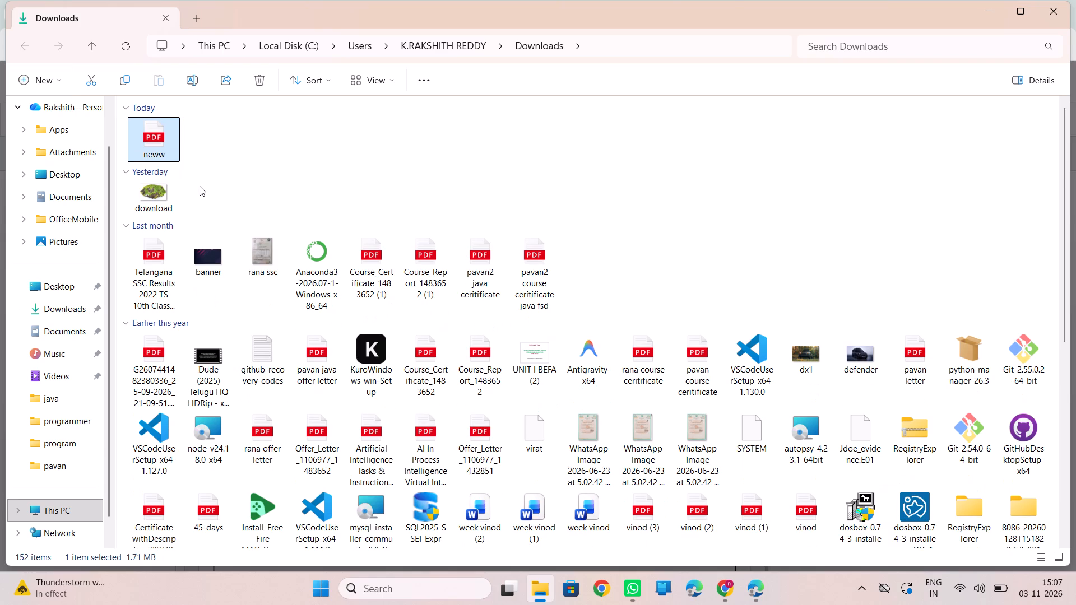
Switch back to Chrome, leave the processed iLovePDF task and reopen its Edit PDF page from the "online pdf editor" search results.
click(989, 11)
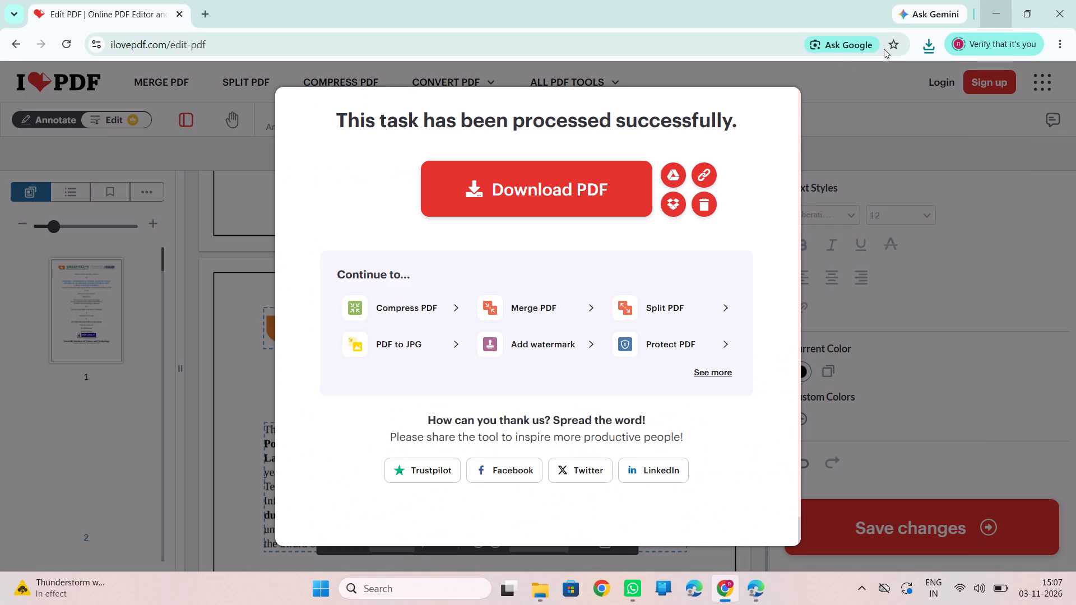
drag(485, 197, 507, 179)
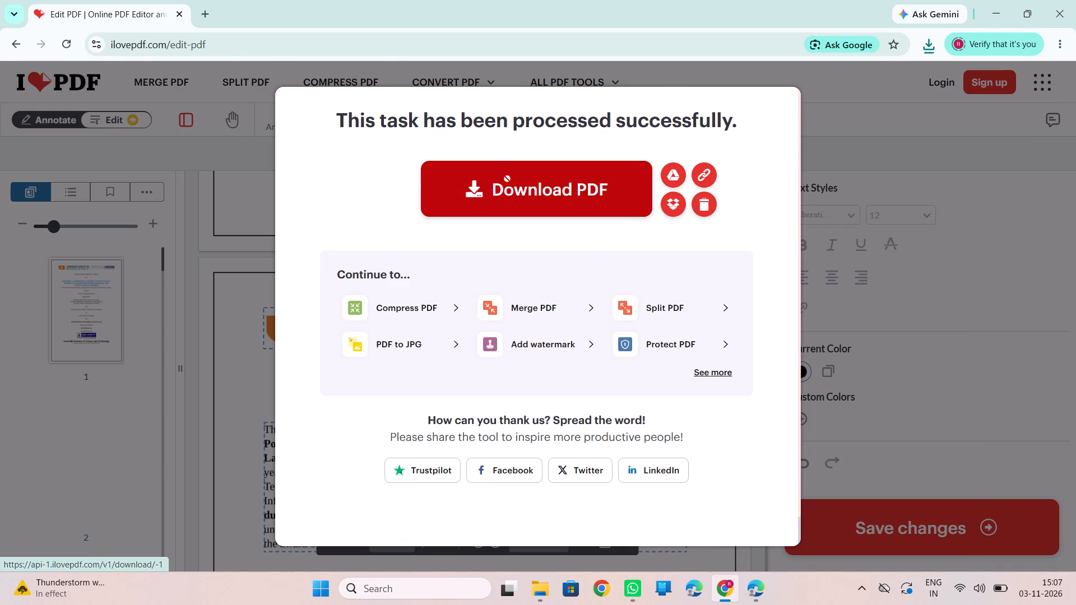
drag(507, 179, 132, 62)
click(6, 48)
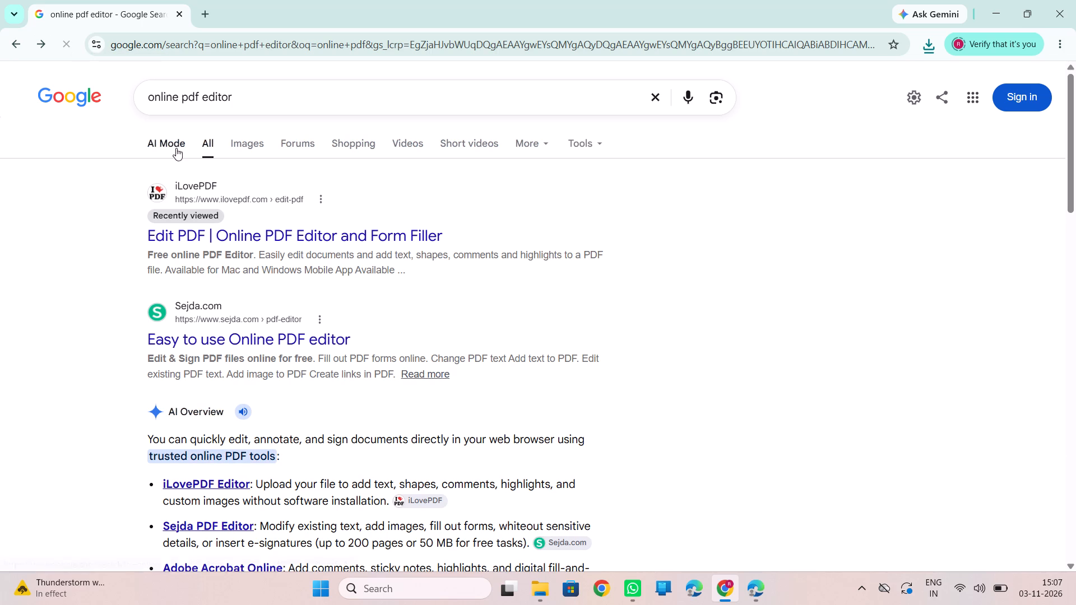
click(234, 238)
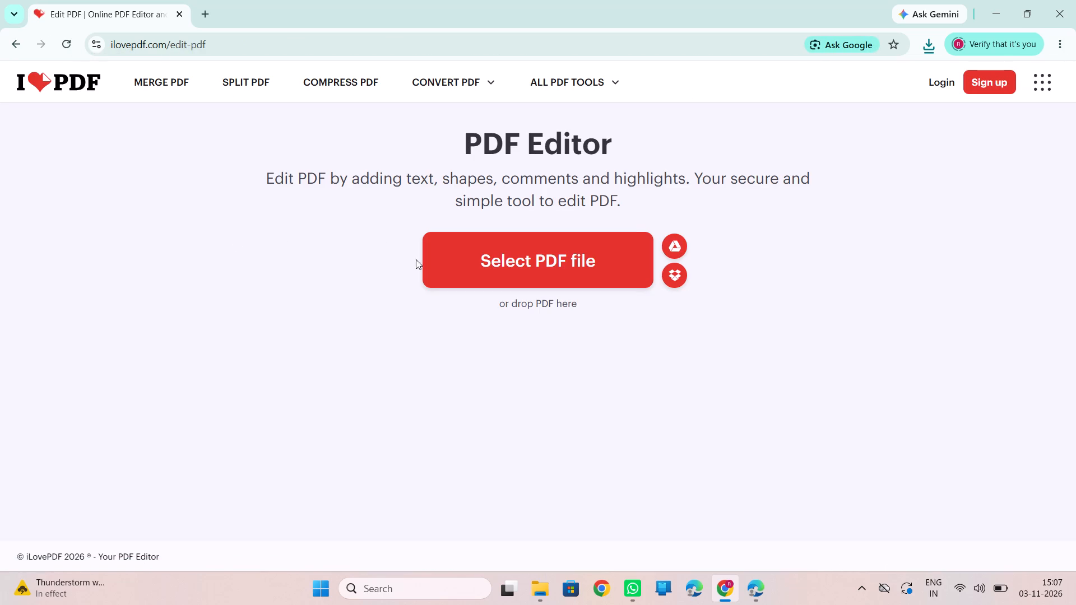
Open the file chooser to pick a PDF for the iLovePDF editor.
click(438, 262)
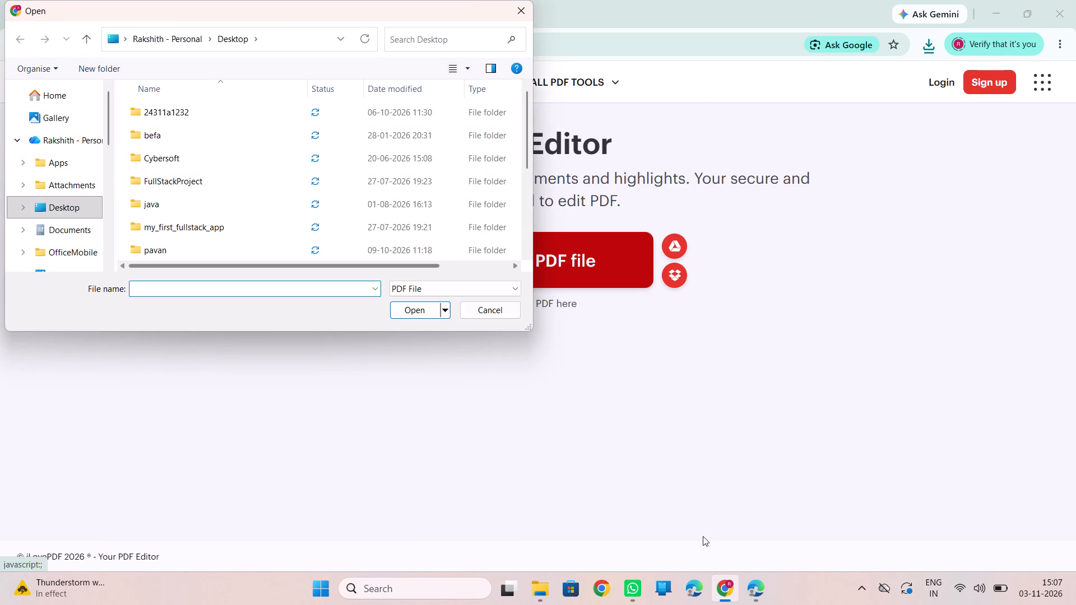
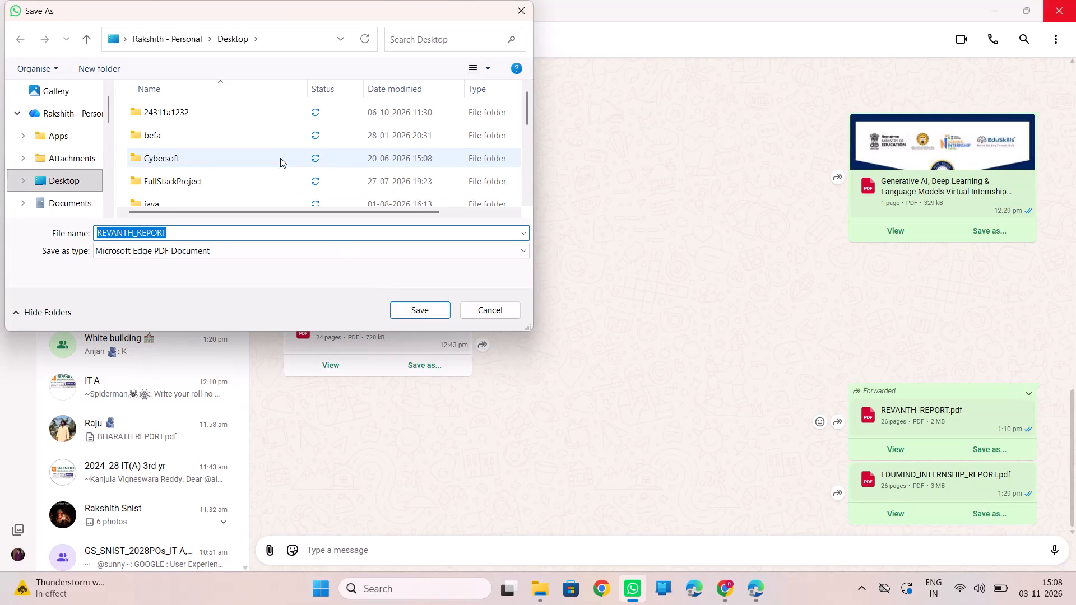
Save the chat's REVANTH_REPORT PDF to the Desktop folder under its existing file name.
scroll(280, 158, down, 4)
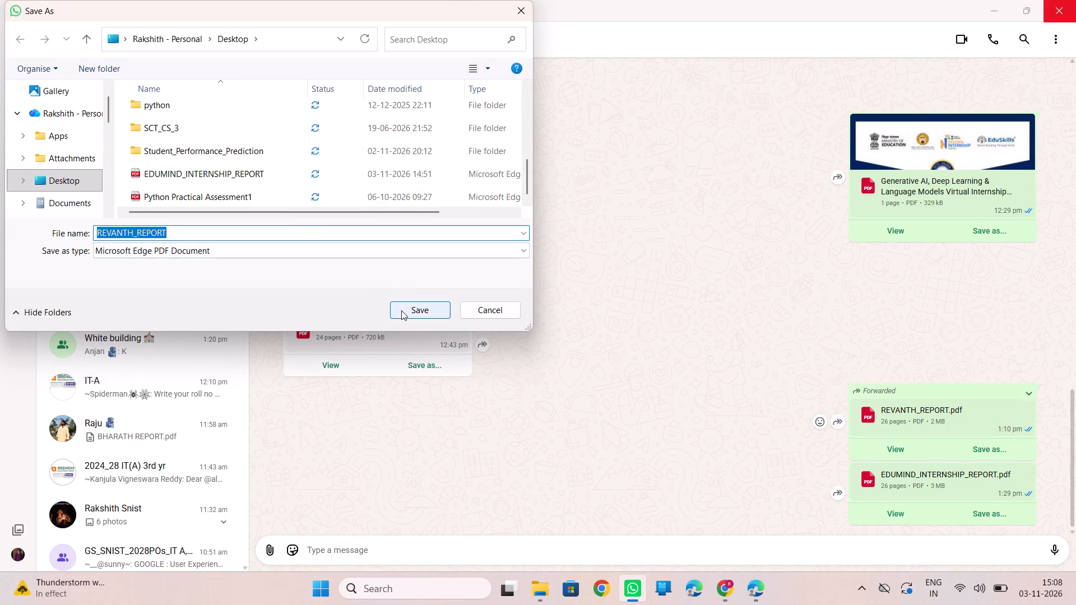
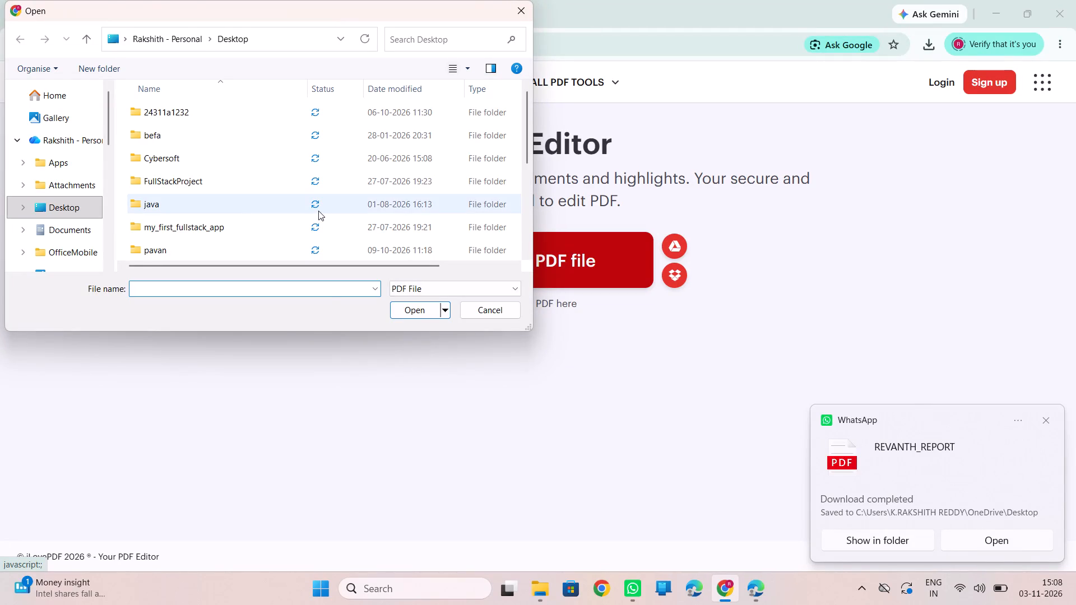
Load the REVANTH_REPORT PDF from the Desktop into the iLovePDF editor.
scroll(318, 211, down, 4)
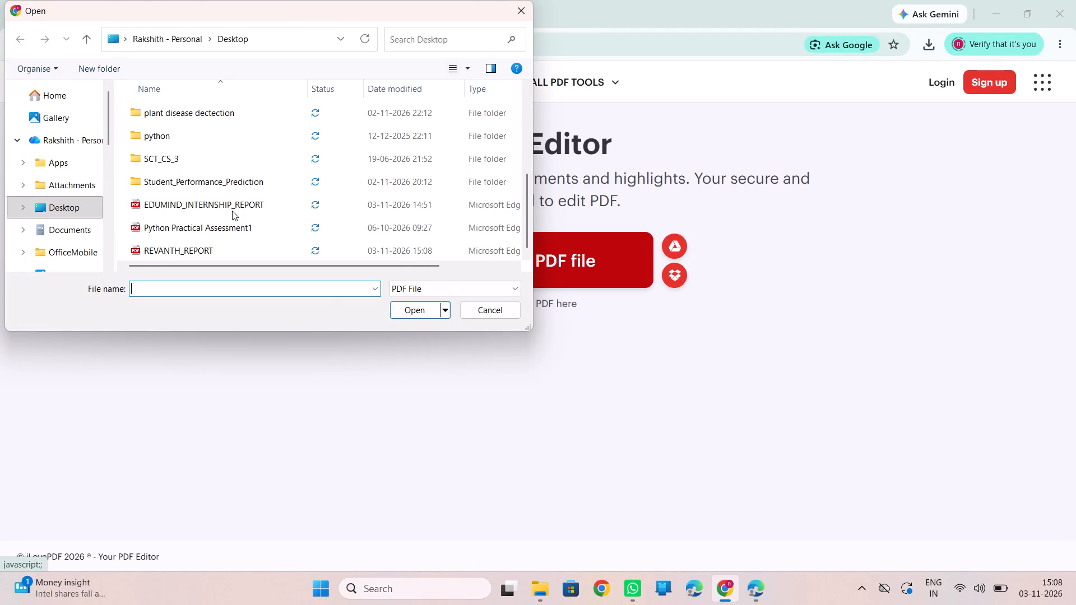
click(217, 244)
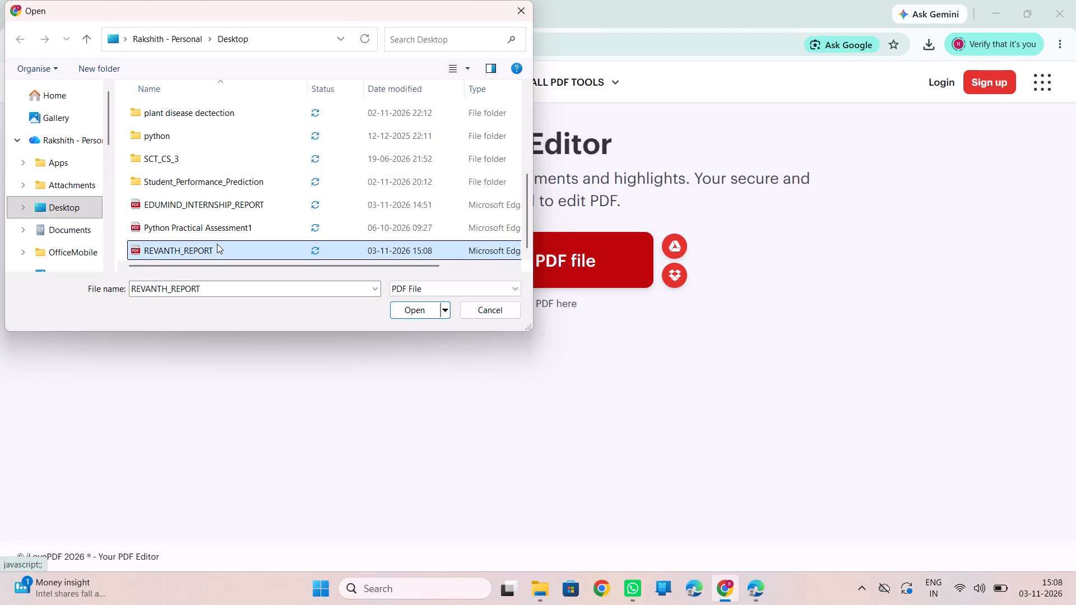
triple_click(217, 244)
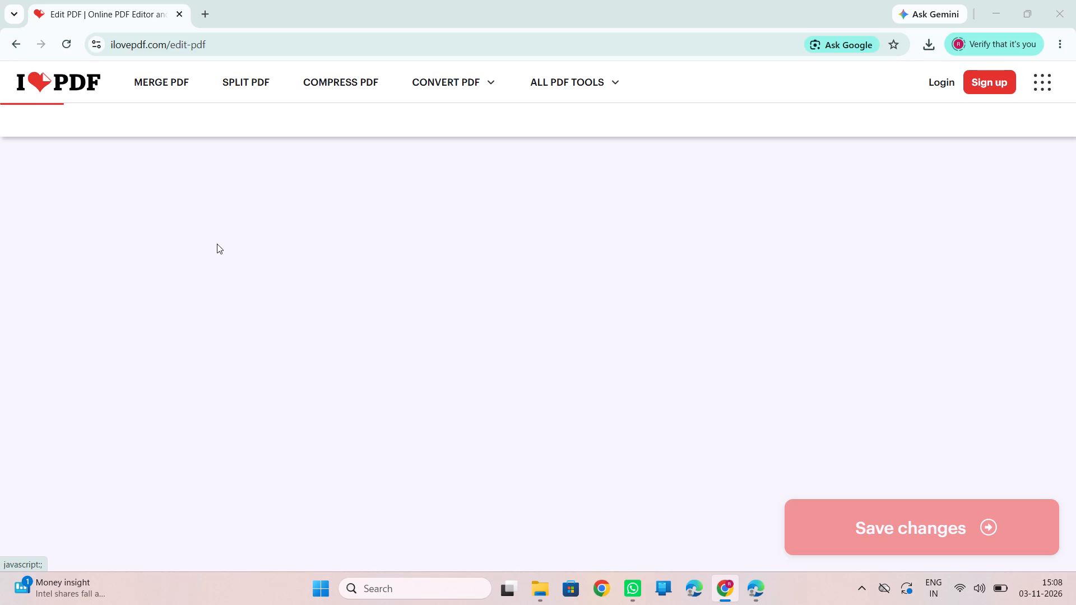
Reload the stalled PDF editor page and select REVANTH_REPORT from the Desktop folder for editing.
scroll(291, 191, down, 1)
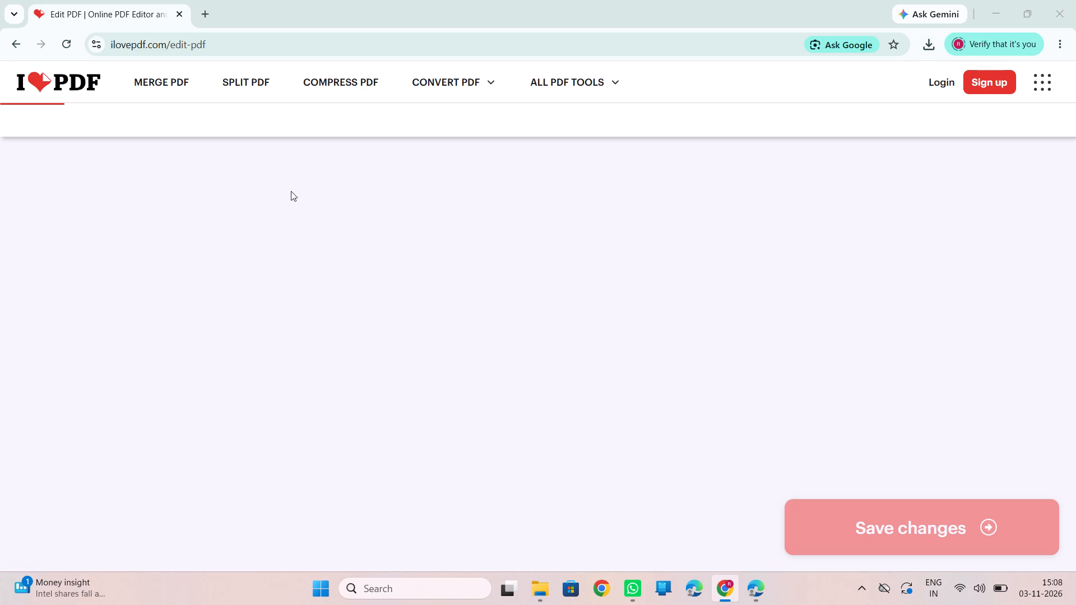
click(72, 49)
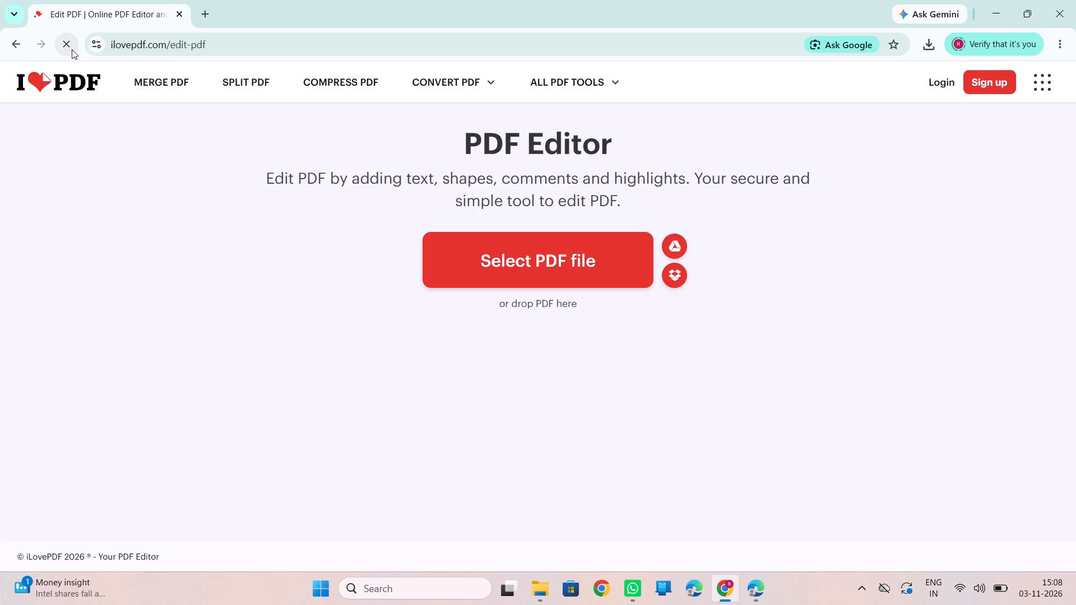
click(469, 249)
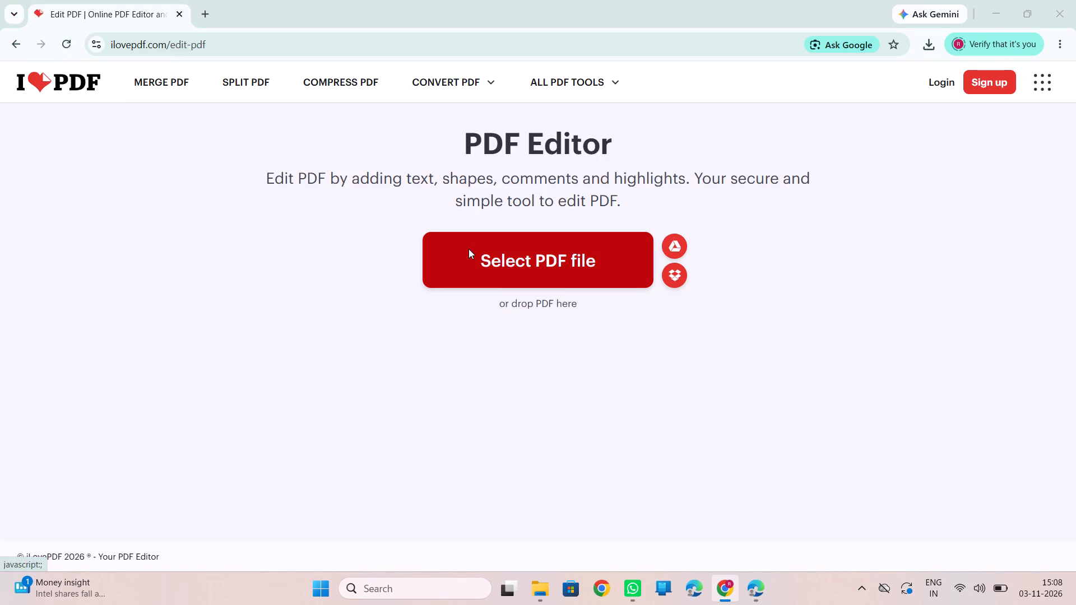
scroll(246, 151, down, 5)
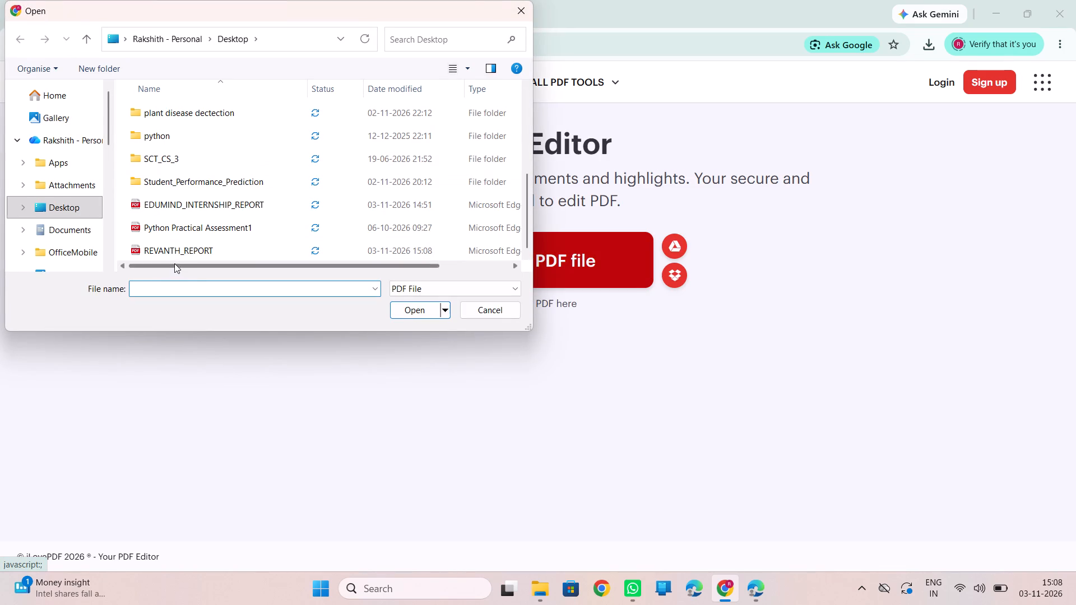
double_click(205, 241)
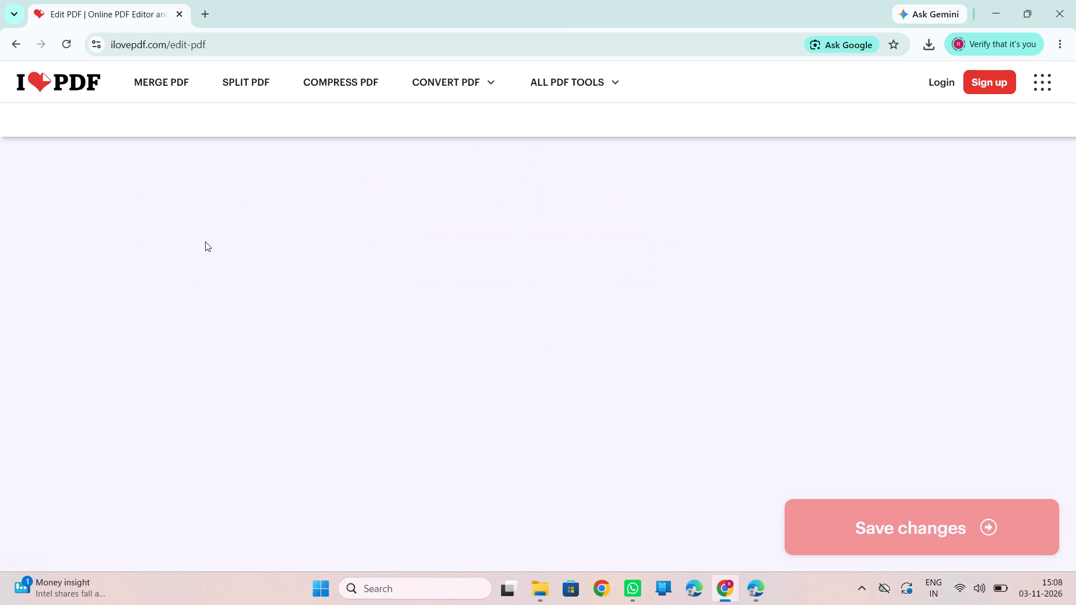
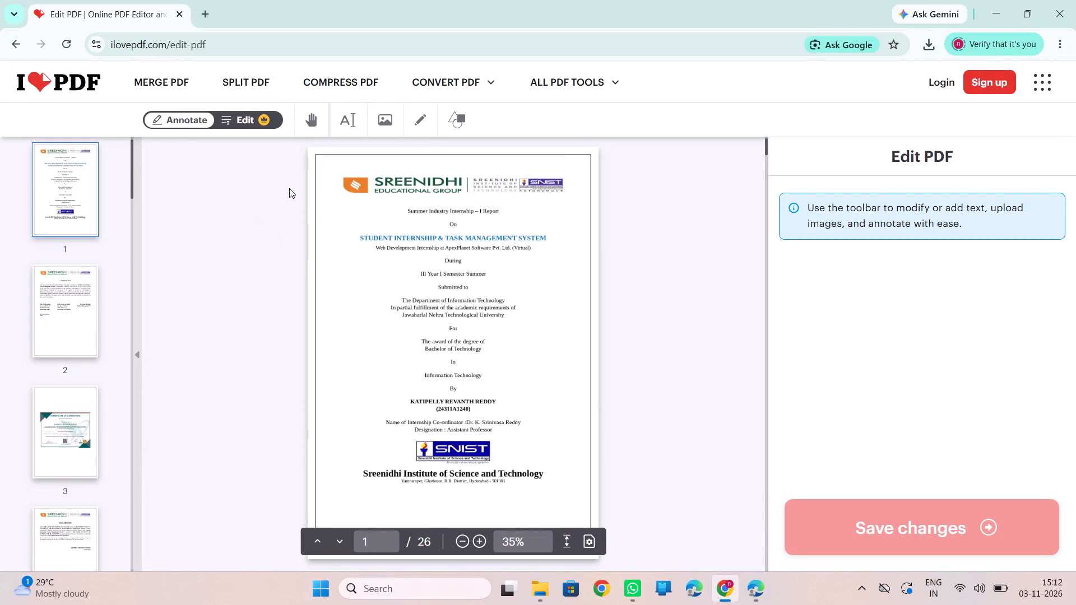
Switch the report from annotating to Edit mode so its existing text can be changed.
click(182, 118)
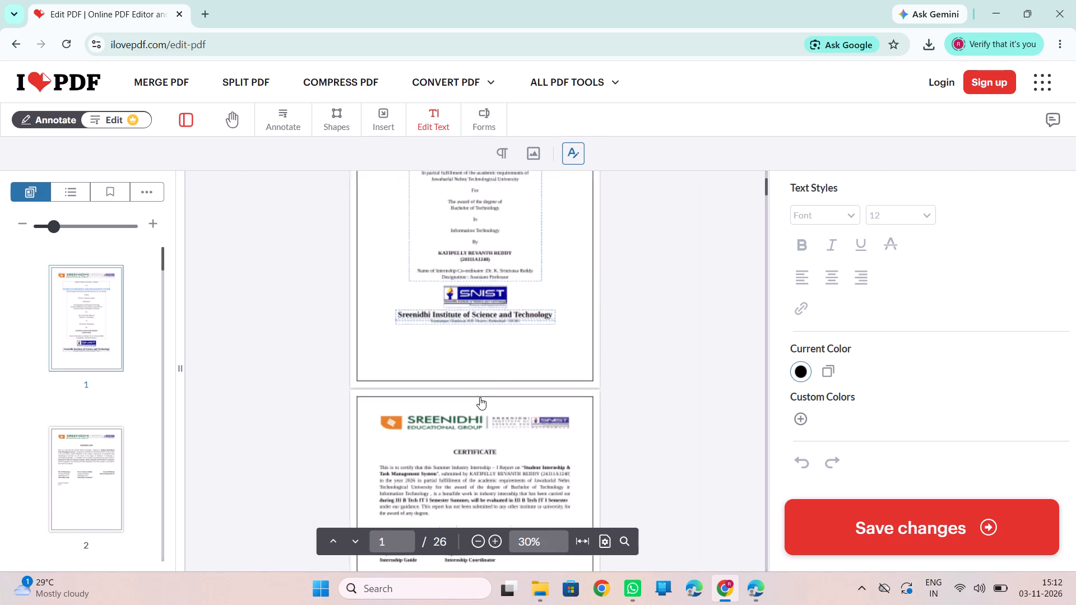
Replace the internship co-ordinator's name on the cover page with the new guide's name, using the title "Mr.".
scroll(517, 328, up, 1)
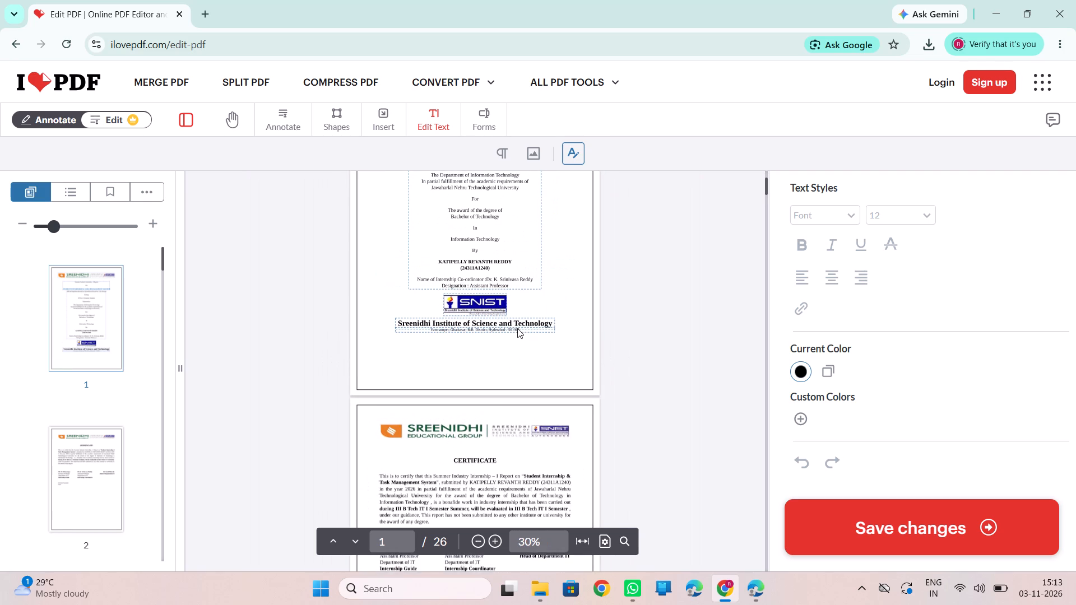
scroll(517, 328, up, 1)
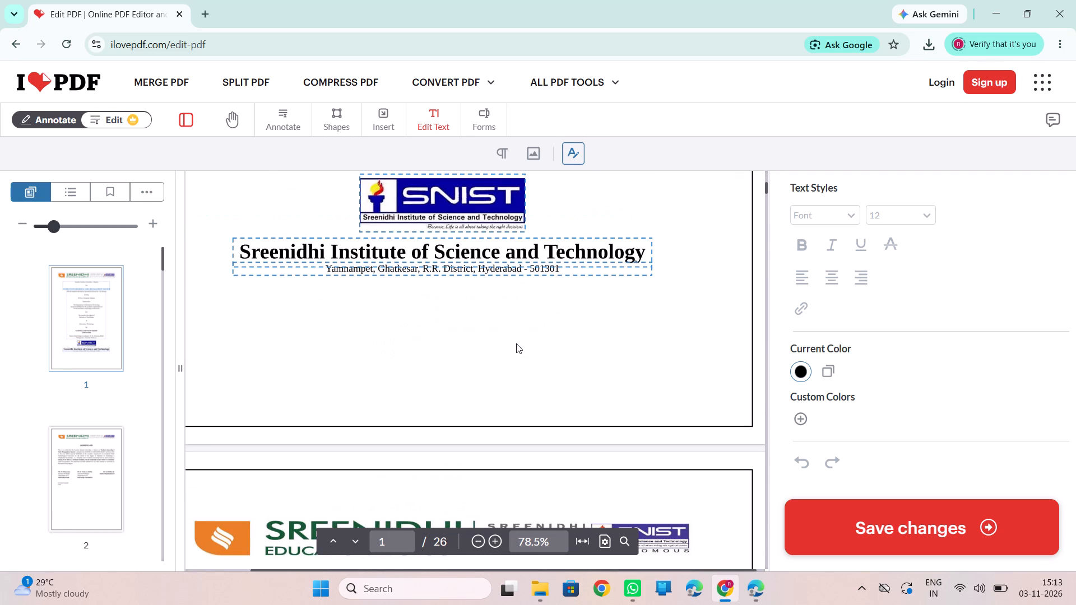
scroll(516, 343, up, 3)
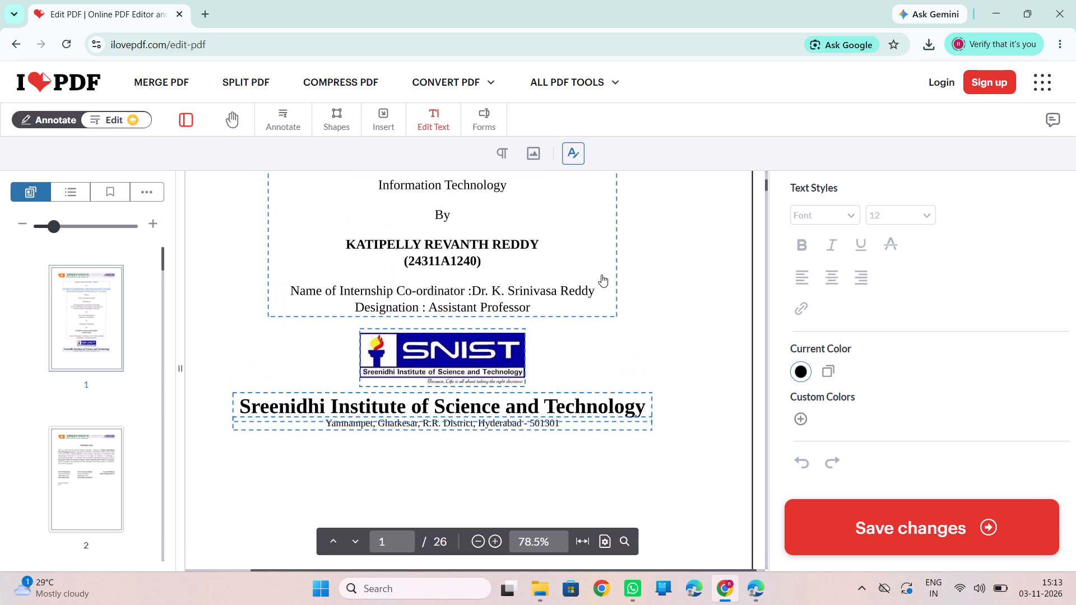
double_click(592, 290)
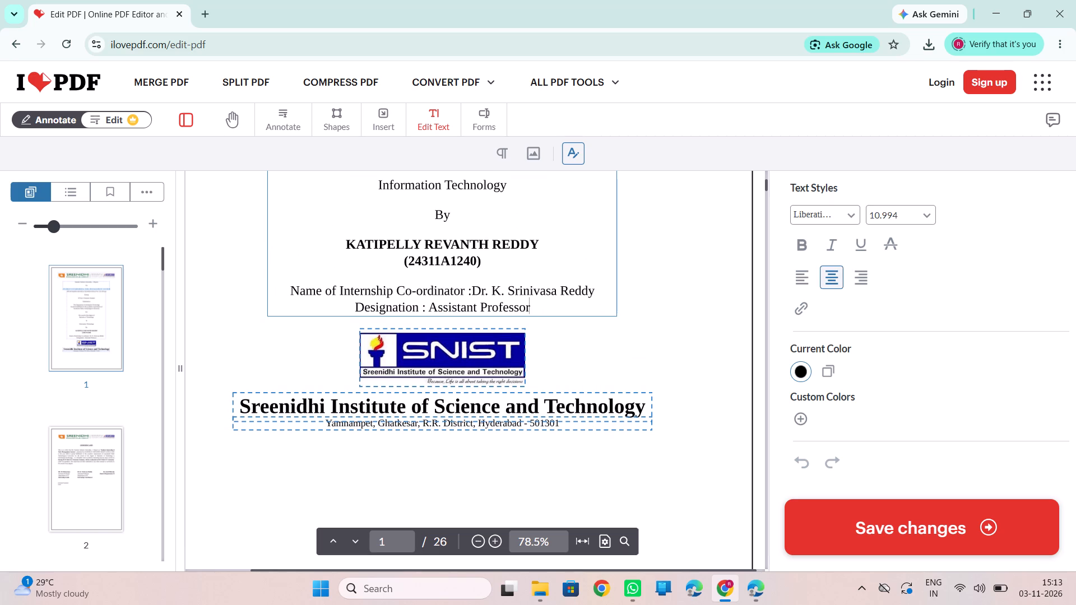
click(592, 290)
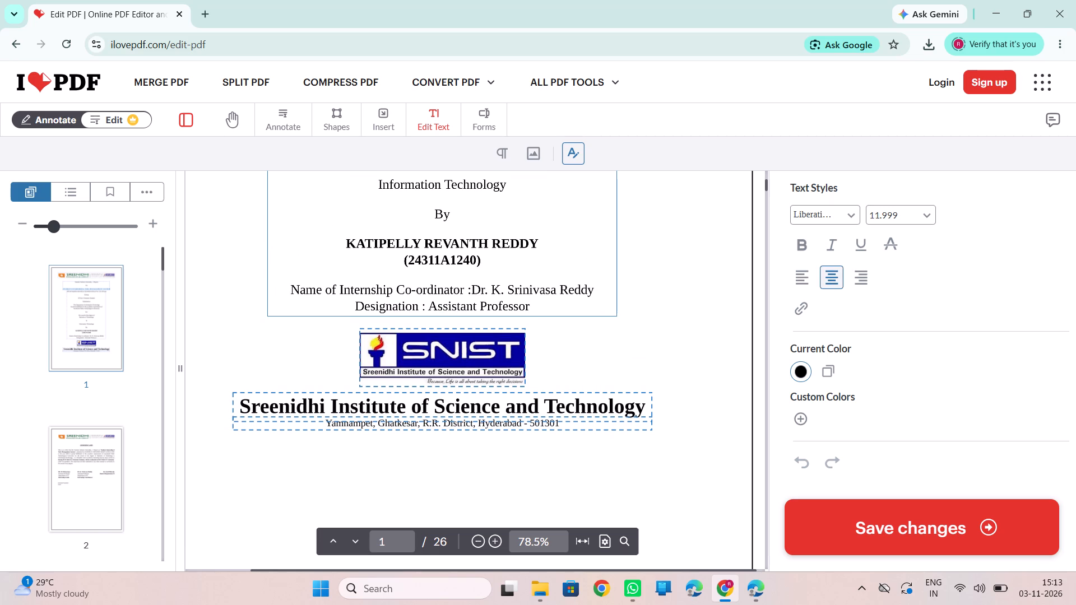
key(BackSpace)
key(BackSpace)
key(BackSpace)
key(BackSpace)
key(BackSpace)
key(BackSpace)
key(BackSpace)
key(BackSpace)
key(BackSpace)
key(BackSpace)
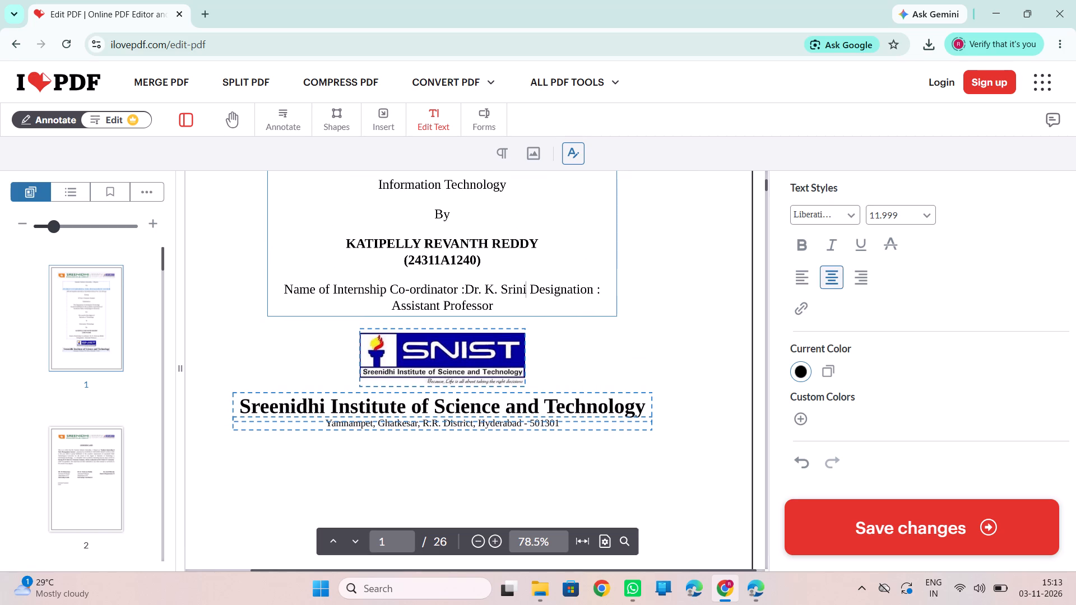
key(BackSpace)
key(BackSpace)
key(BackSpace)
key(BackSpace)
key(BackSpace)
key(BackSpace)
key(BackSpace)
key(BackSpace)
key(BackSpace)
key(BackSpace)
key(BackSpace)
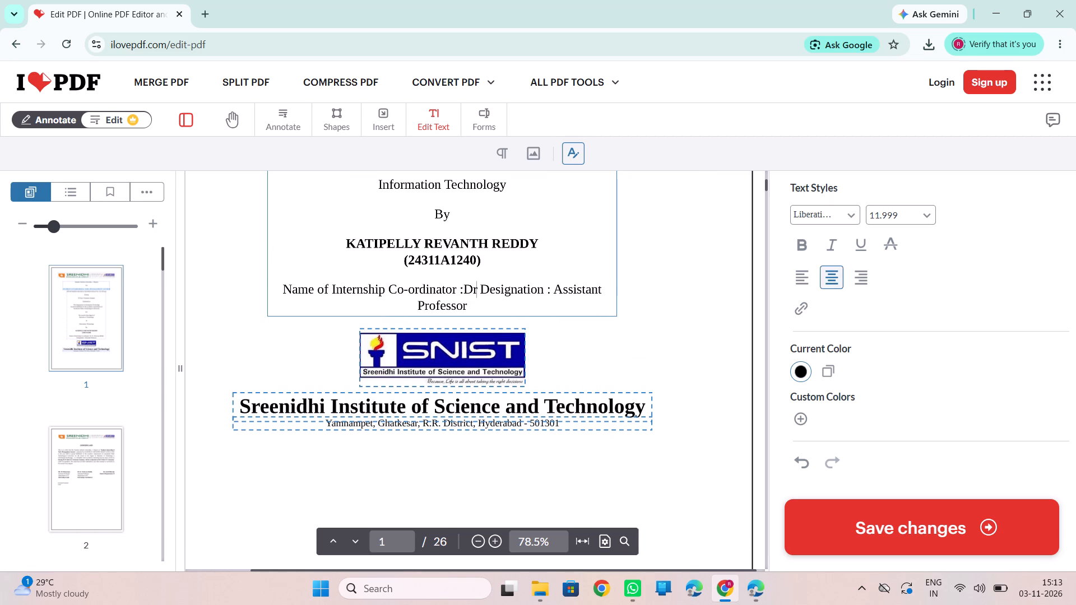
key(BackSpace)
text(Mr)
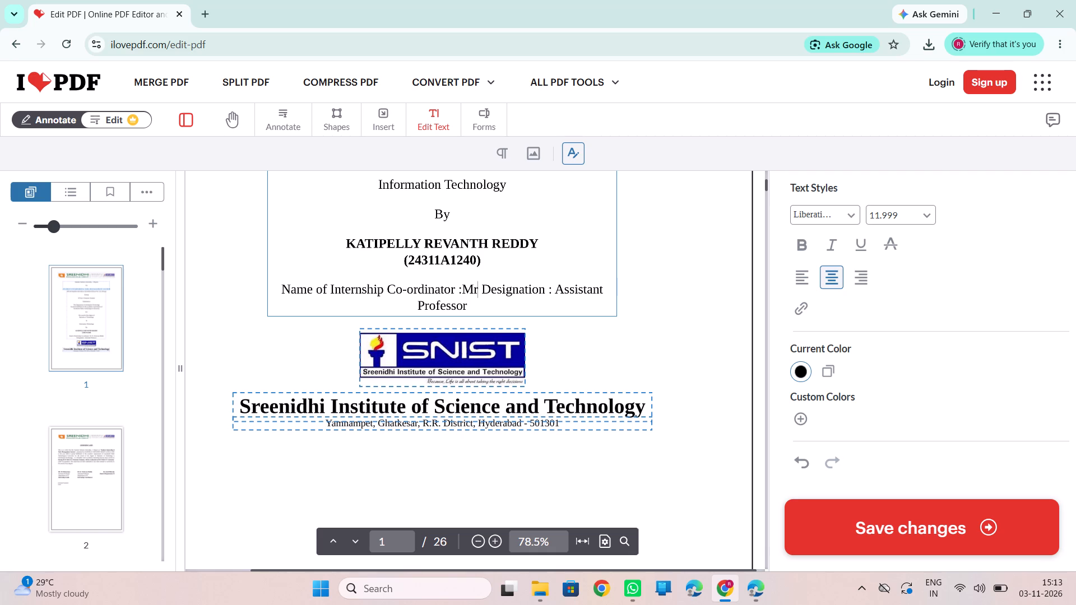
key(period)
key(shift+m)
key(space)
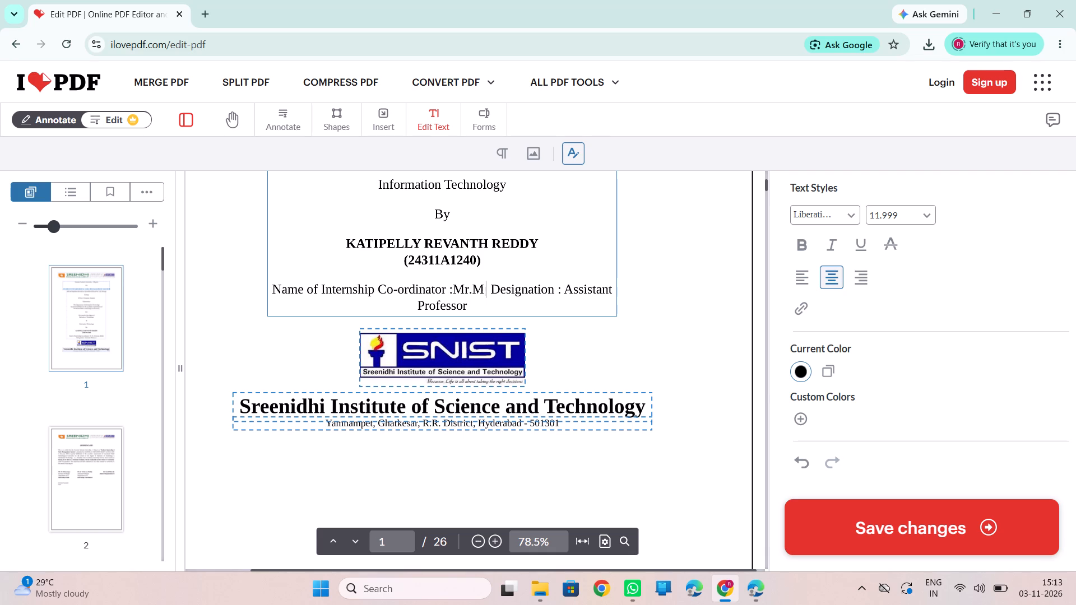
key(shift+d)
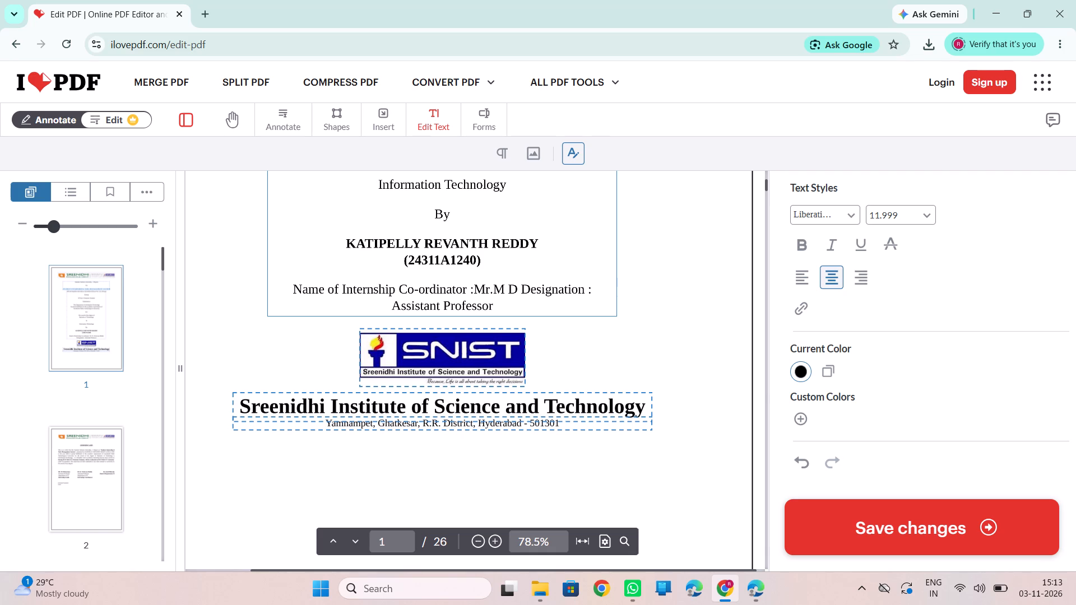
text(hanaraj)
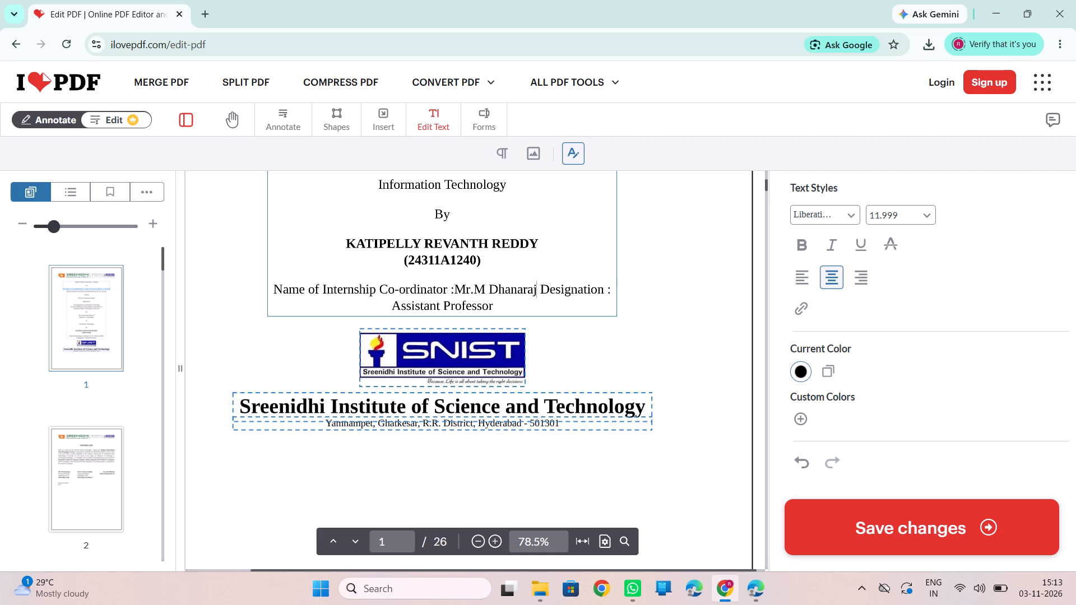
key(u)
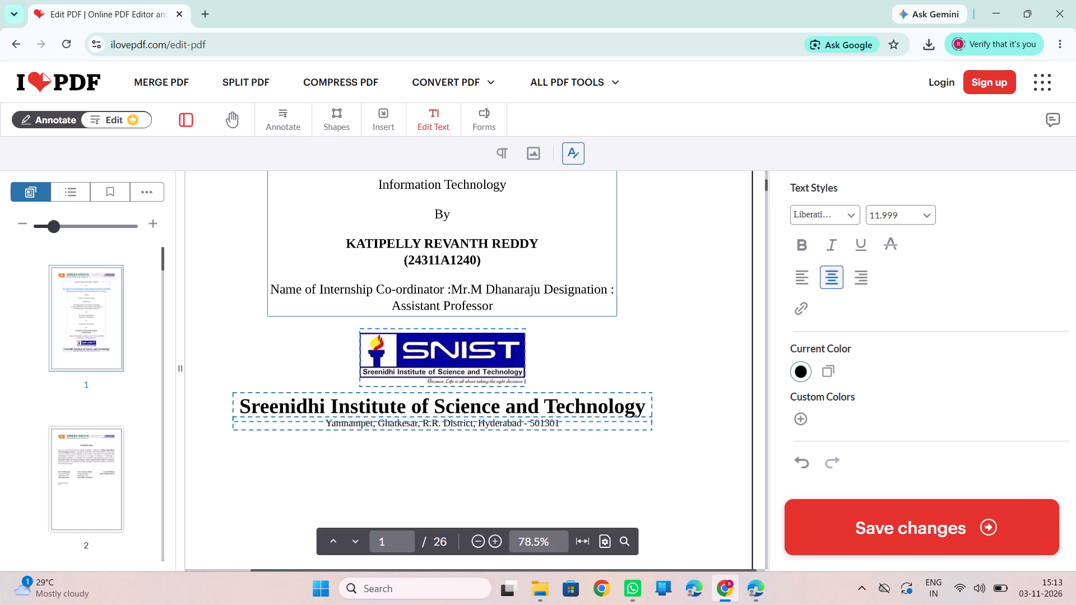
Put the designation on its own line below the guide's name and delete its "Designation :" label, keeping "Assistant Professor".
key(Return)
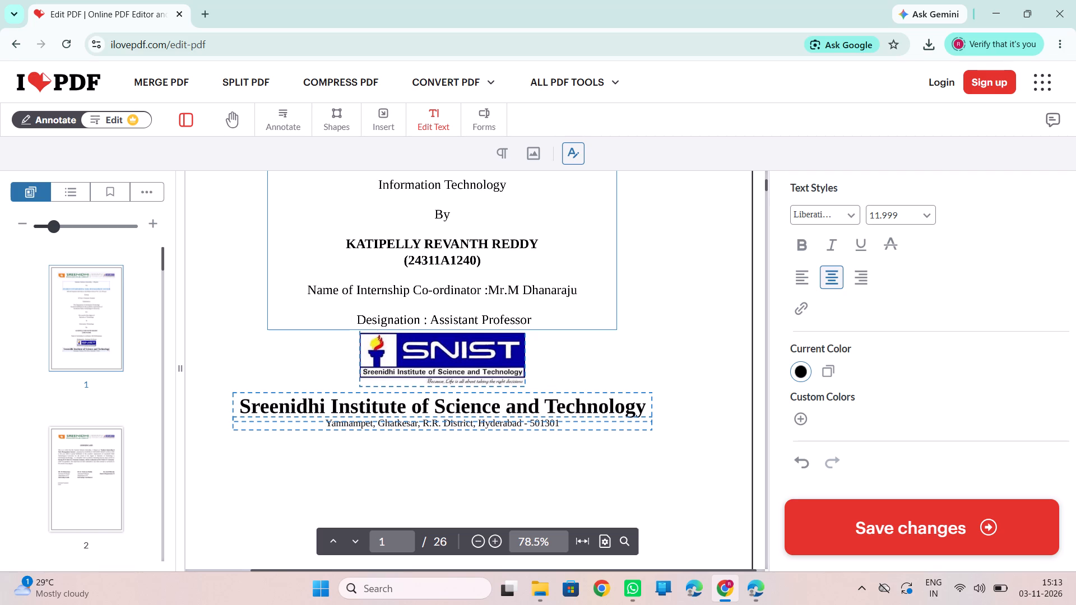
click(429, 320)
key(BackSpace)
key(BackSpace)
key(BackSpace)
key(BackSpace)
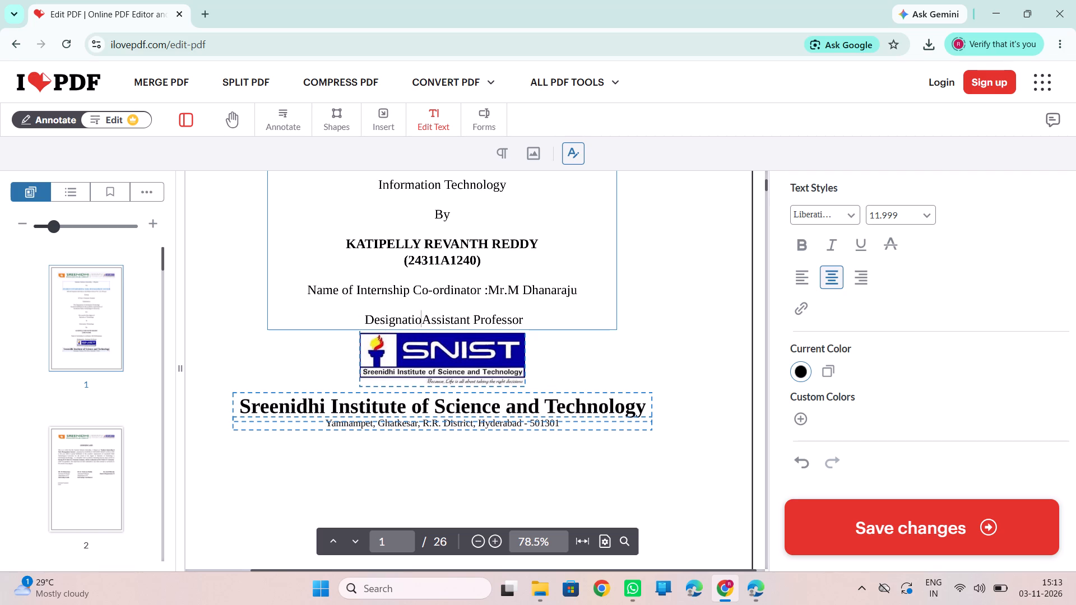
key(BackSpace)
key(BackSpace)
key(BackSpace)
key(BackSpace)
key(BackSpace)
key(BackSpace)
key(BackSpace)
key(BackSpace)
key(BackSpace)
key(BackSpace)
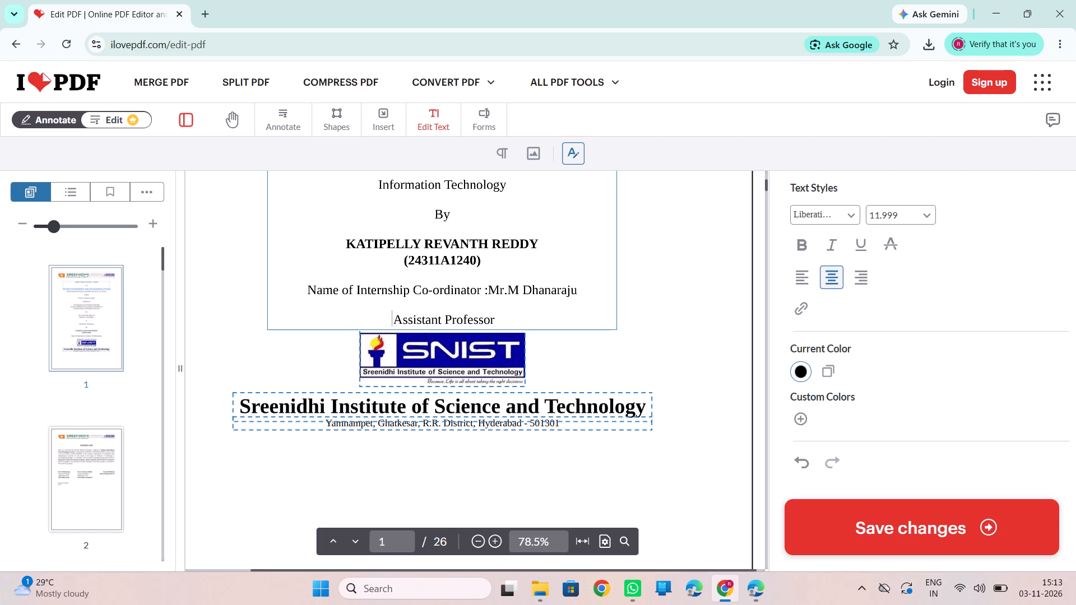
Move the guide's name onto its own line below "Name of Internship Co-ordinator :".
click(488, 289)
key(Return)
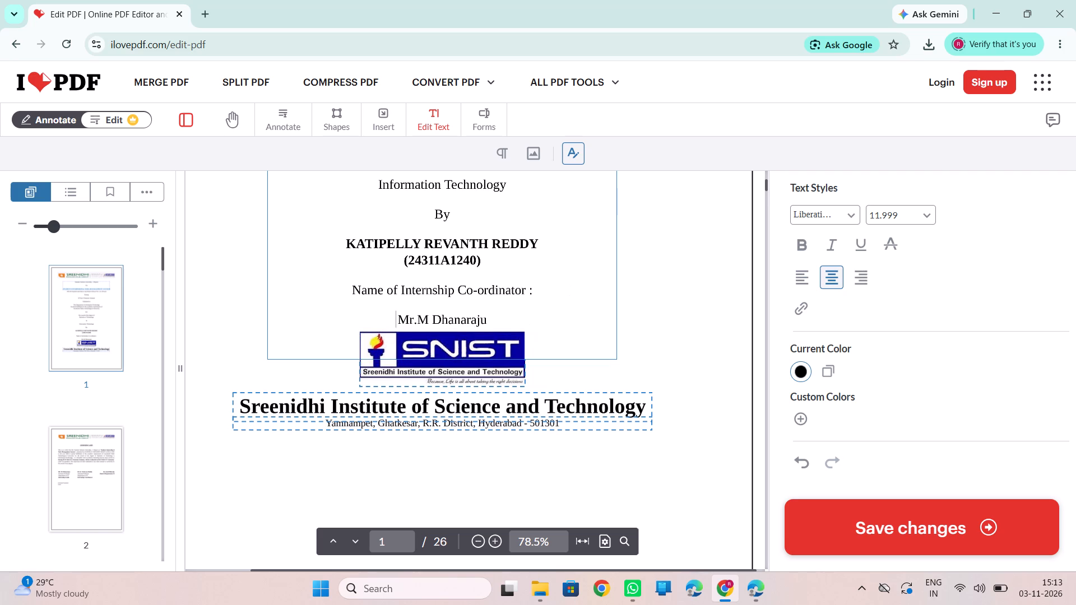
Replace the "Name of Internship Co-ordinator :" line on the cover page with "Under the Guidance of".
click(536, 289)
key(BackSpace)
key(BackSpace)
key(BackSpace)
key(BackSpace)
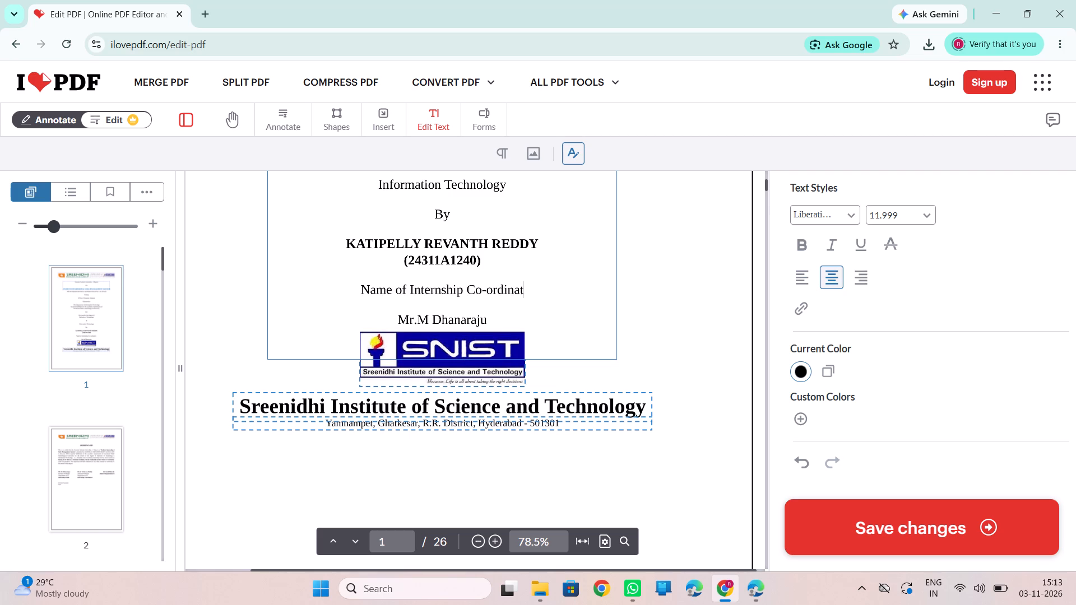
key(BackSpace)
key(BackSpace)
key(BackSpace)
key(BackSpace)
key(BackSpace)
key(BackSpace)
key(BackSpace)
key(BackSpace)
key(BackSpace)
key(BackSpace)
key(BackSpace)
key(BackSpace)
key(BackSpace)
key(BackSpace)
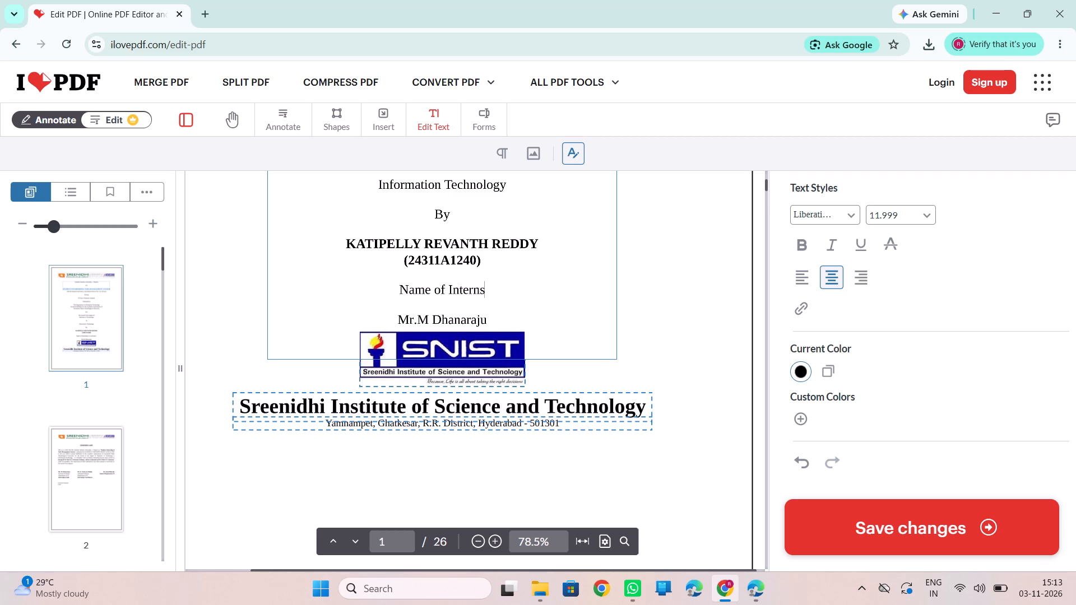
key(BackSpace)
key(BackSpace)
key(BackSpace)
key(BackSpace)
key(BackSpace)
key(BackSpace)
key(BackSpace)
key(BackSpace)
key(BackSpace)
key(BackSpace)
key(BackSpace)
key(BackSpace)
key(BackSpace)
key(BackSpace)
key(BackSpace)
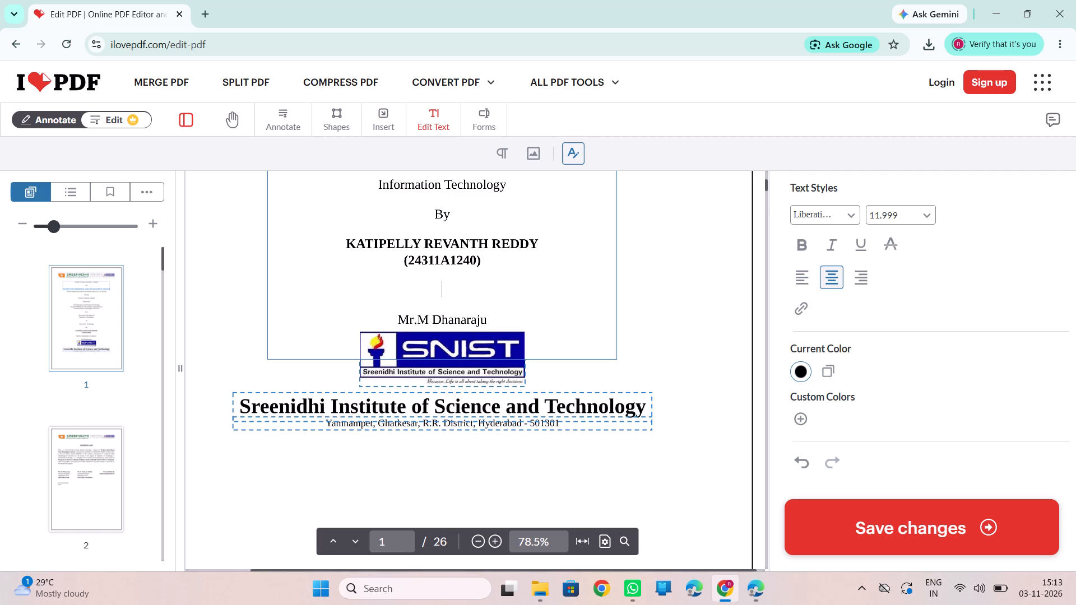
key(shift+u)
text(nder)
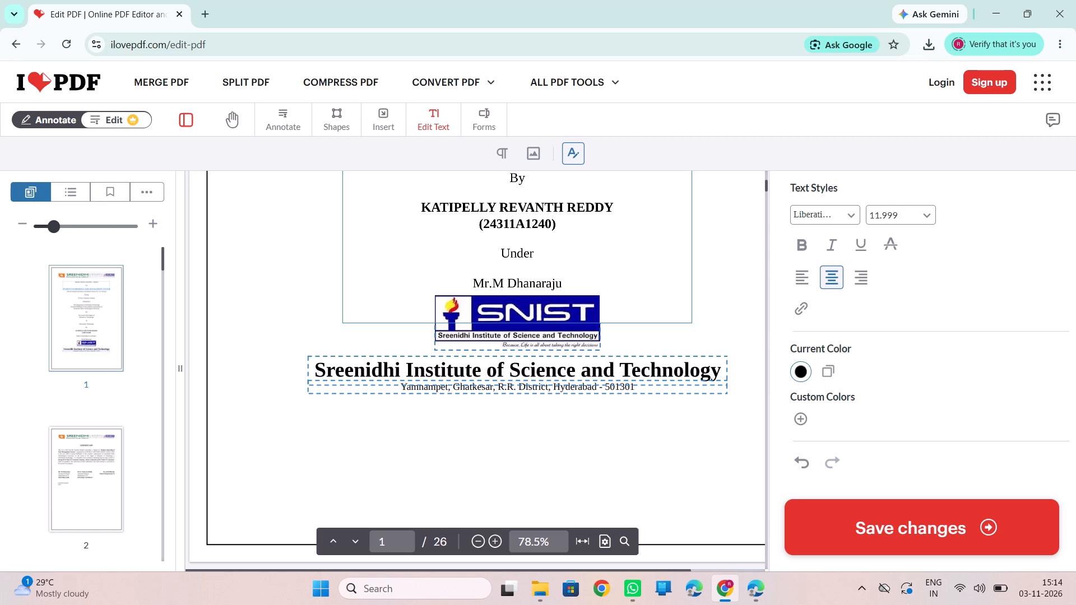
scroll(443, 290, left, 1)
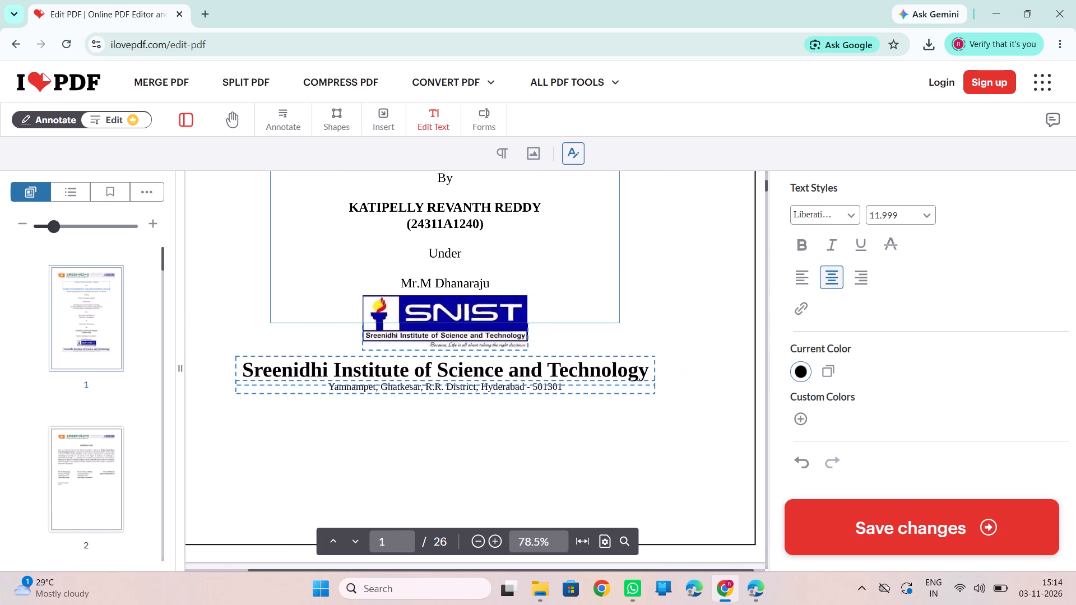
scroll(443, 290, left, 1)
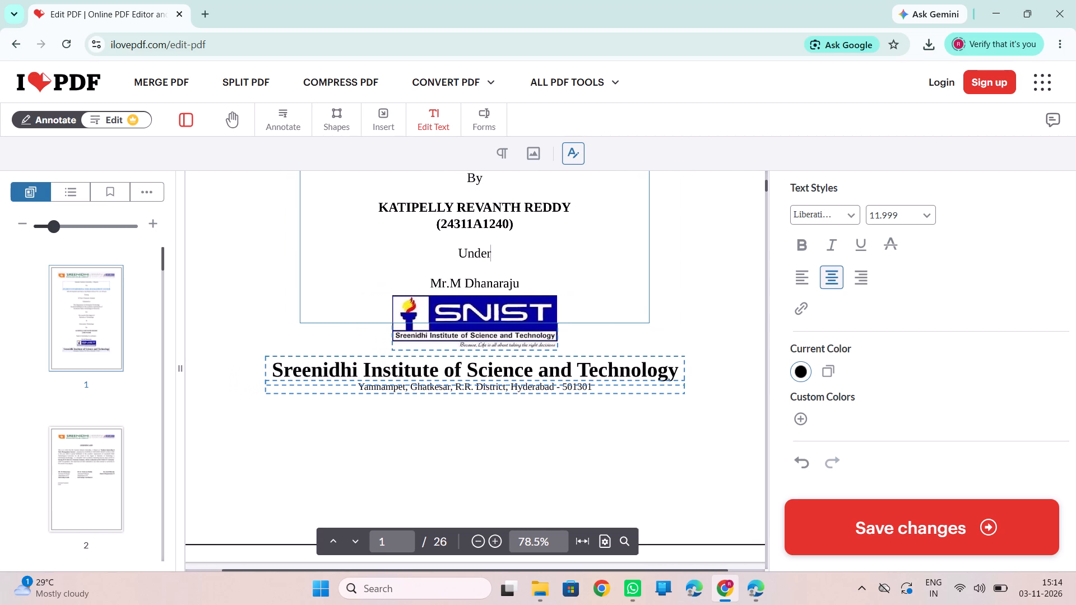
key(space)
text(the)
key(space)
text(Guidan)
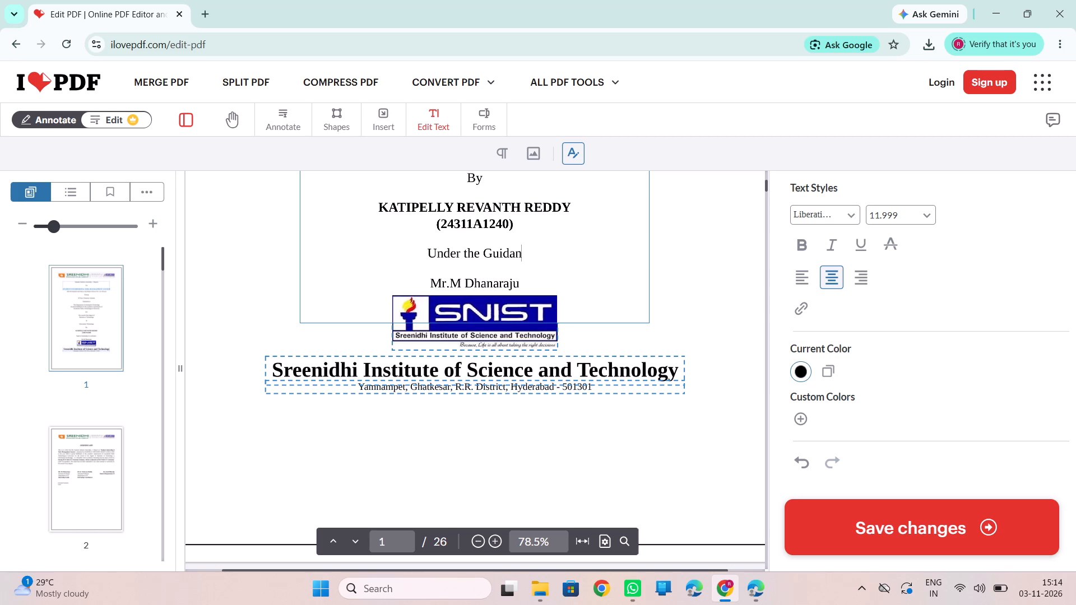
text(ce)
key(space)
text(of)
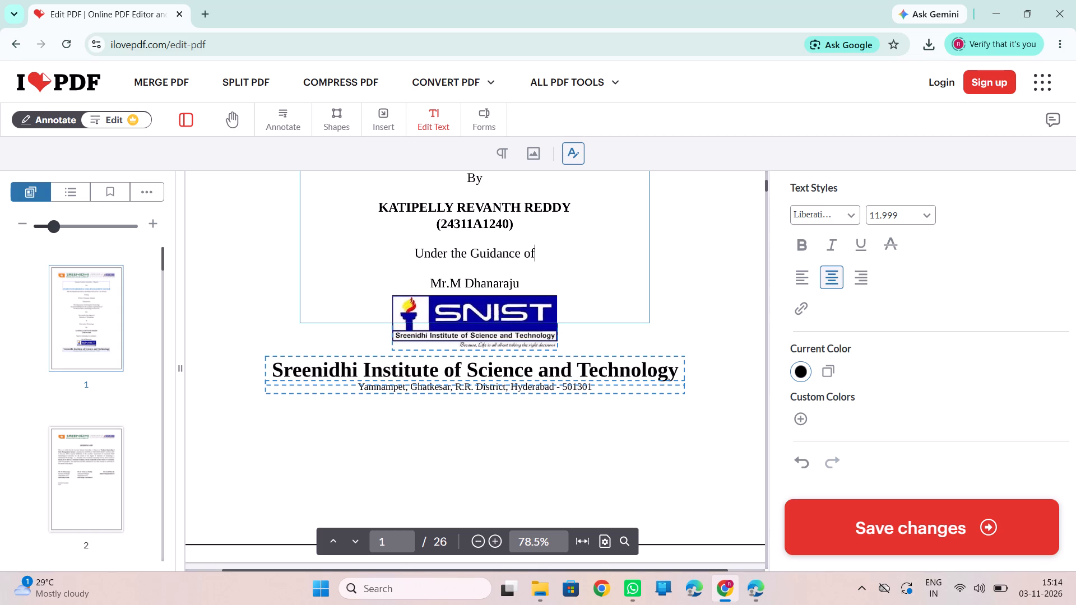
Make the guide's name on the cover page bold and finish editing the text block.
drag(430, 281, 484, 281)
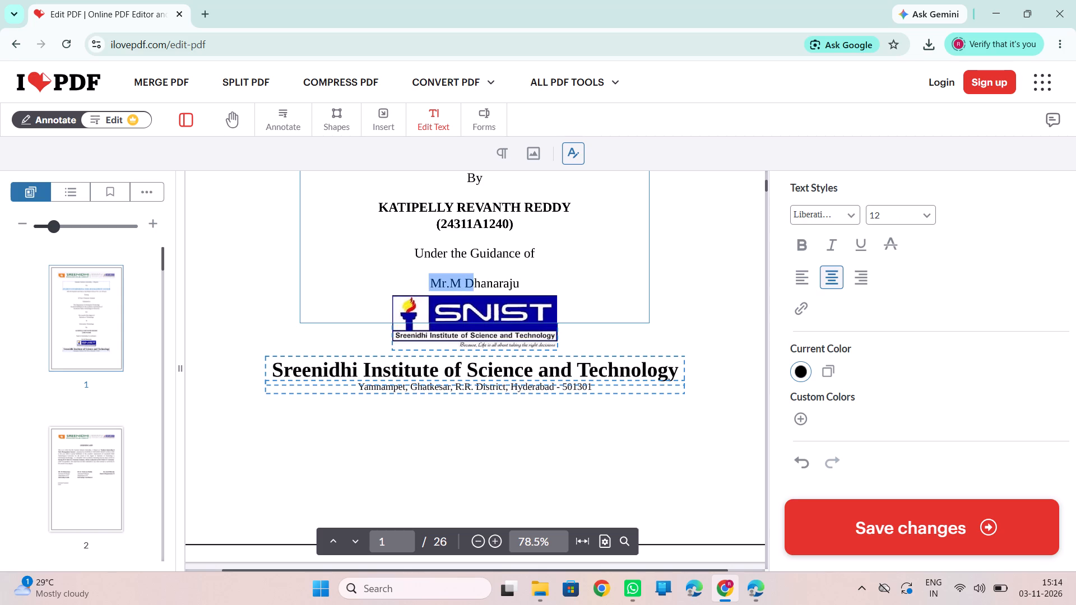
drag(484, 281, 523, 283)
click(805, 243)
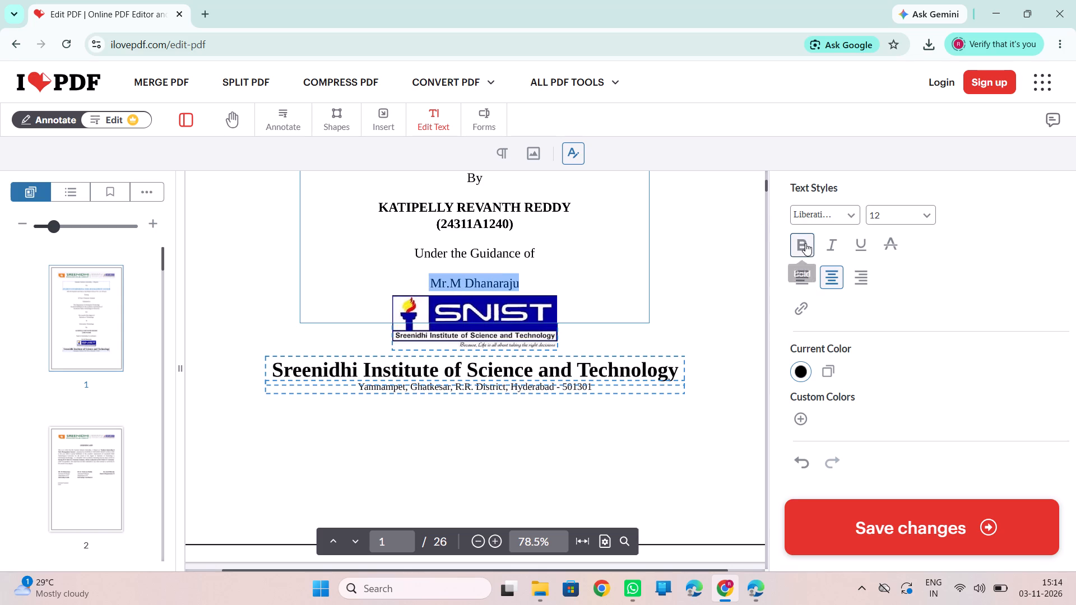
click(613, 247)
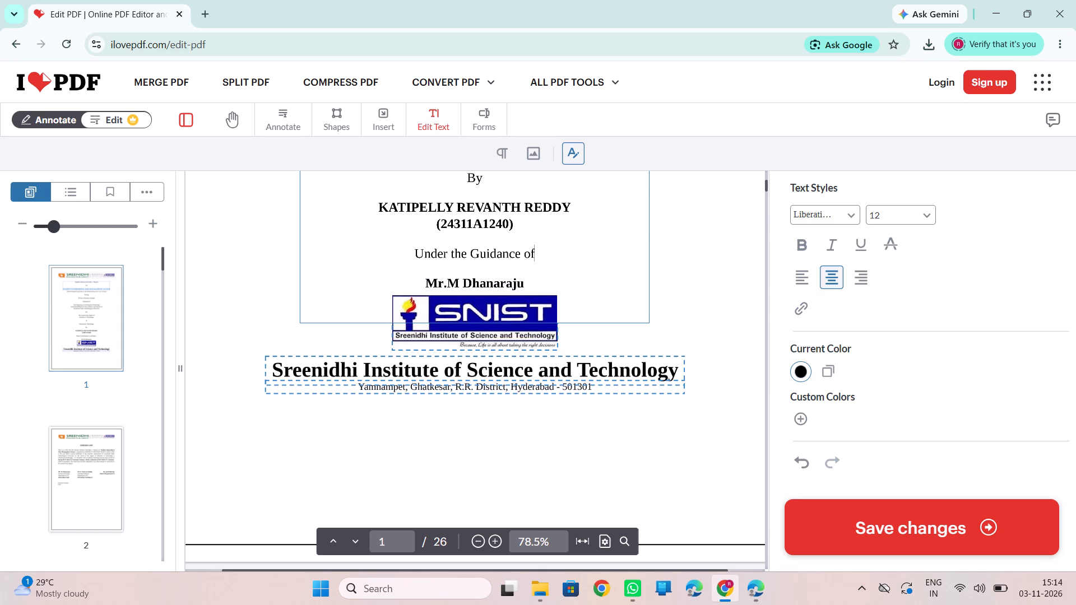
click(683, 273)
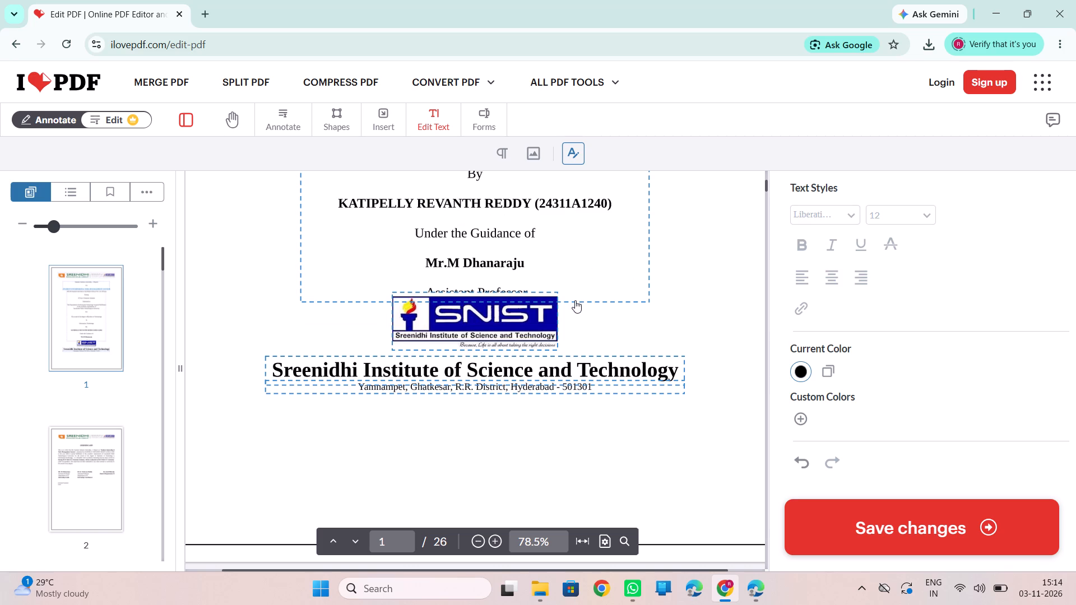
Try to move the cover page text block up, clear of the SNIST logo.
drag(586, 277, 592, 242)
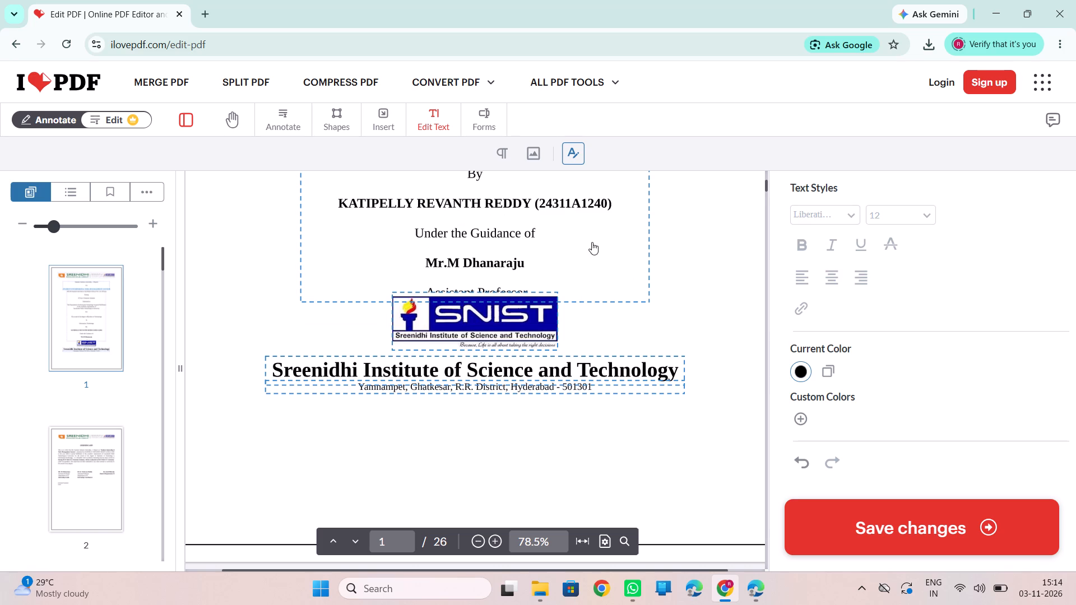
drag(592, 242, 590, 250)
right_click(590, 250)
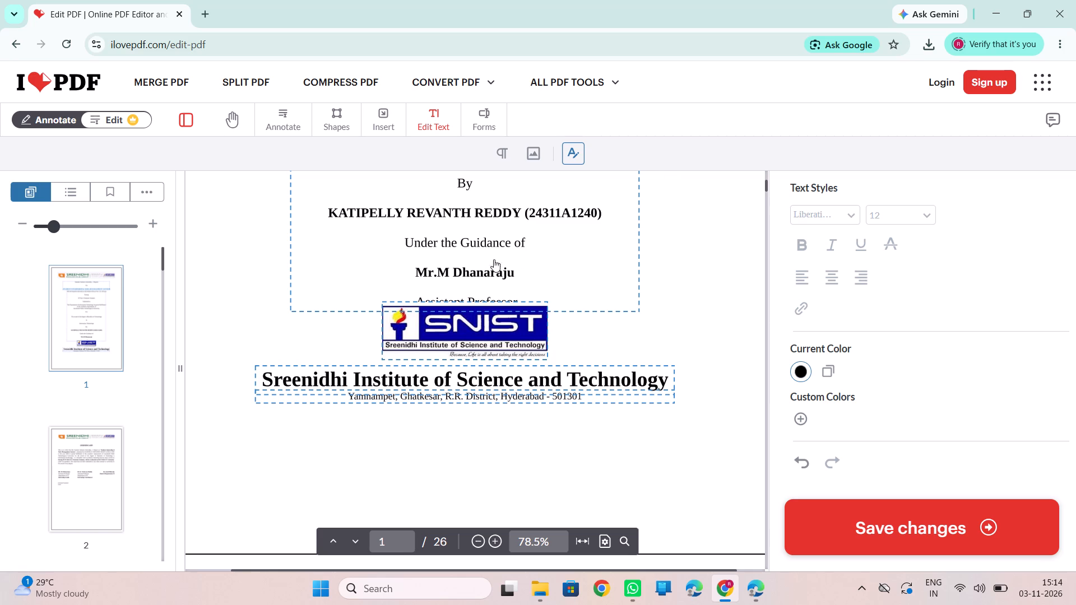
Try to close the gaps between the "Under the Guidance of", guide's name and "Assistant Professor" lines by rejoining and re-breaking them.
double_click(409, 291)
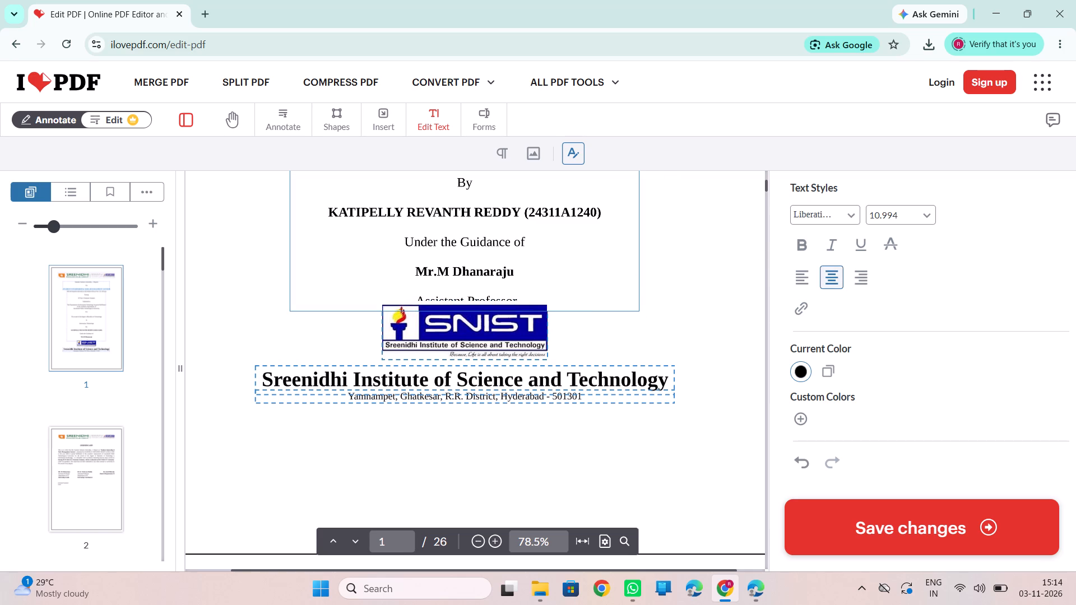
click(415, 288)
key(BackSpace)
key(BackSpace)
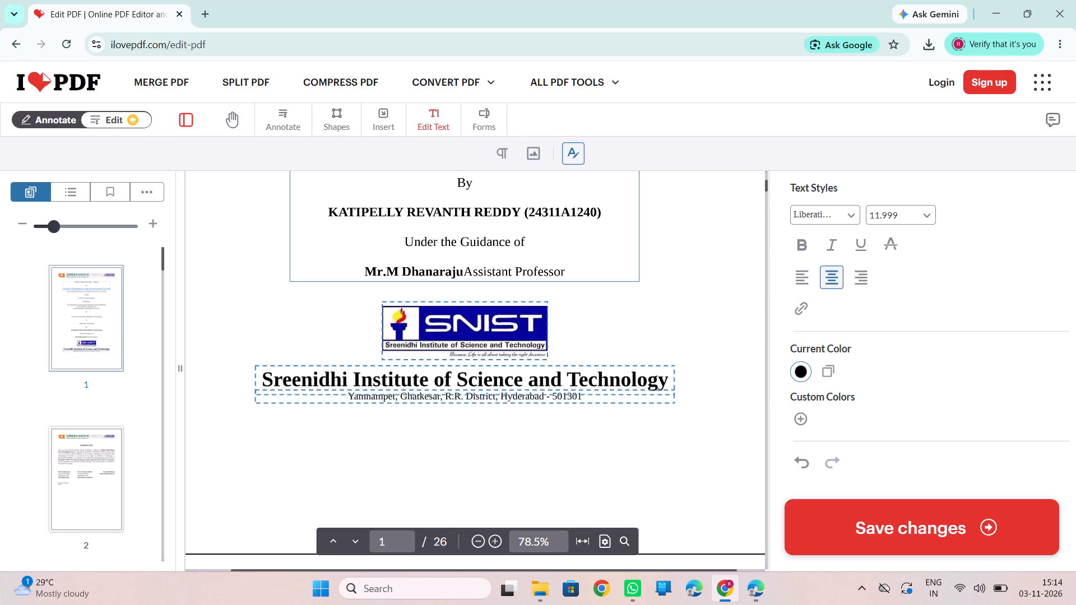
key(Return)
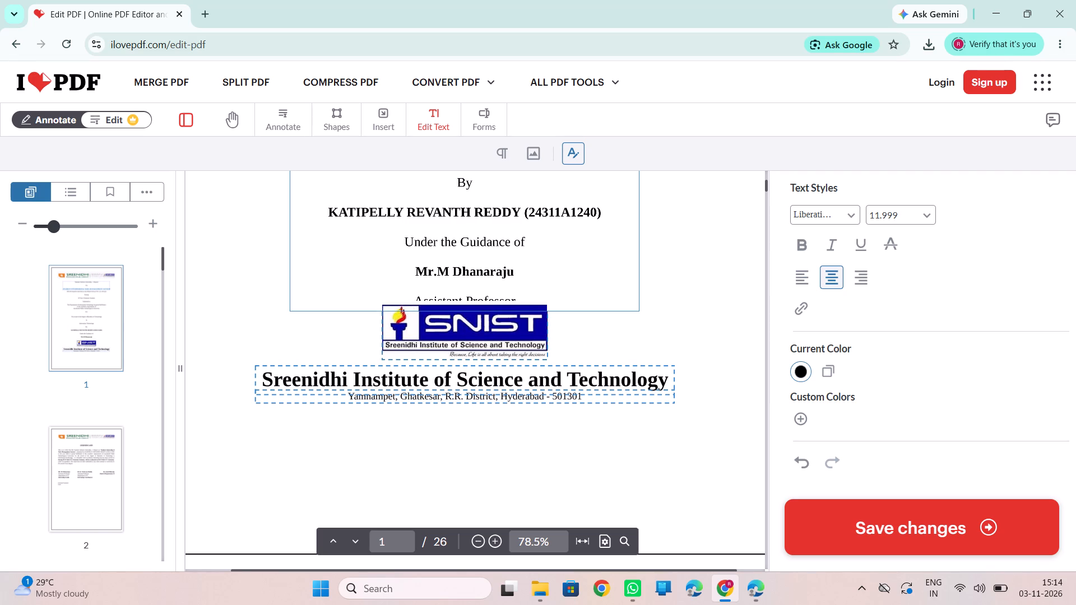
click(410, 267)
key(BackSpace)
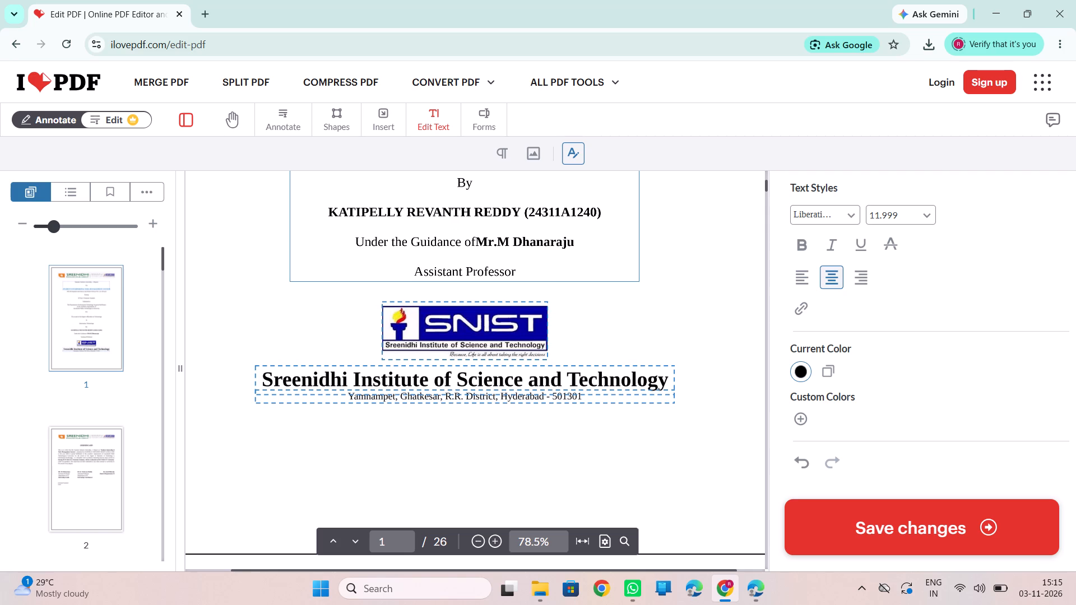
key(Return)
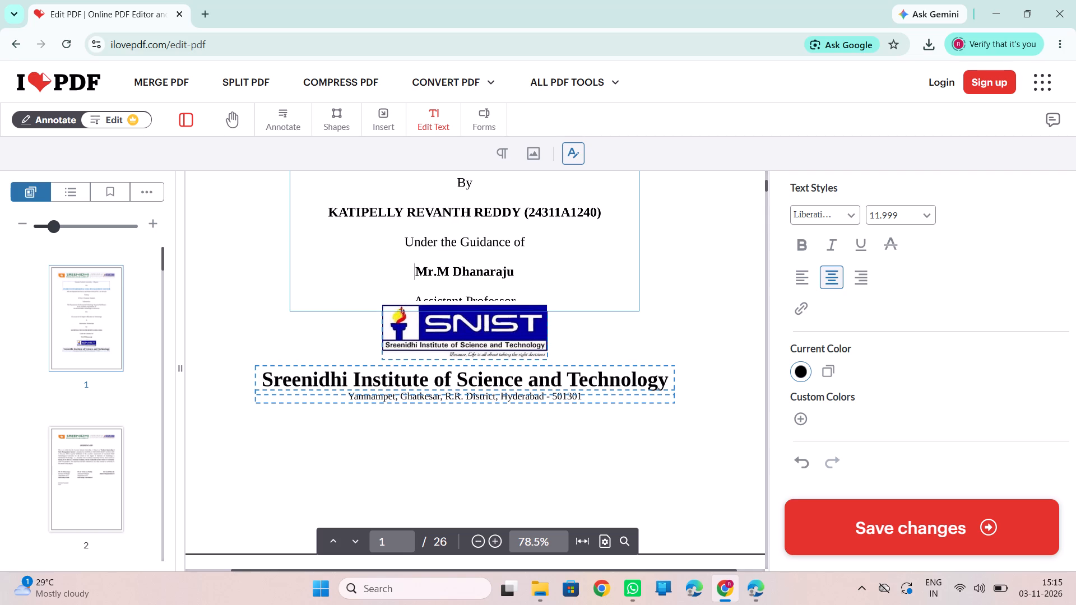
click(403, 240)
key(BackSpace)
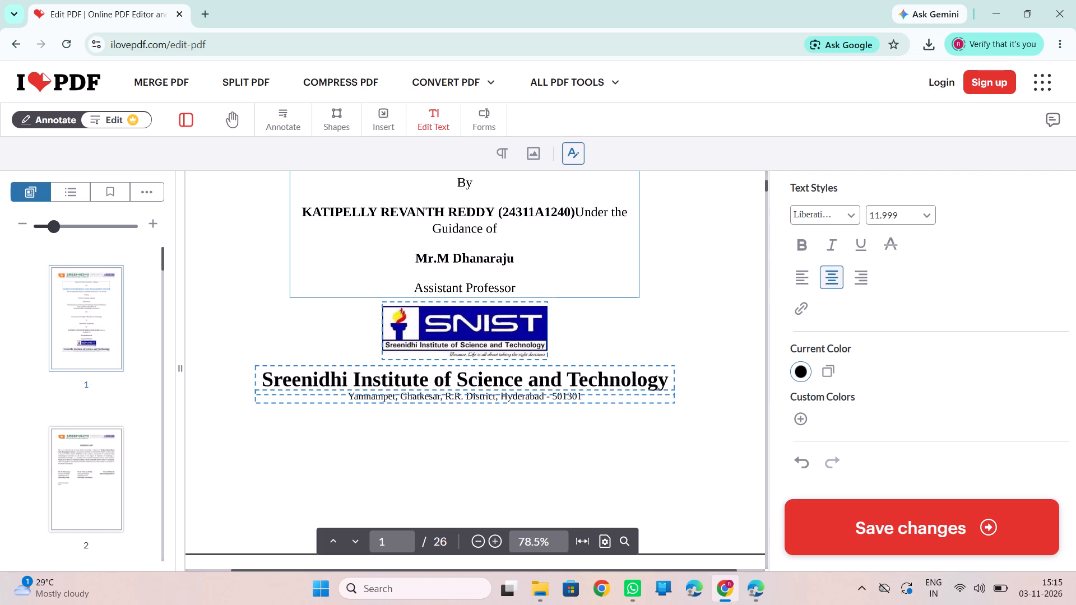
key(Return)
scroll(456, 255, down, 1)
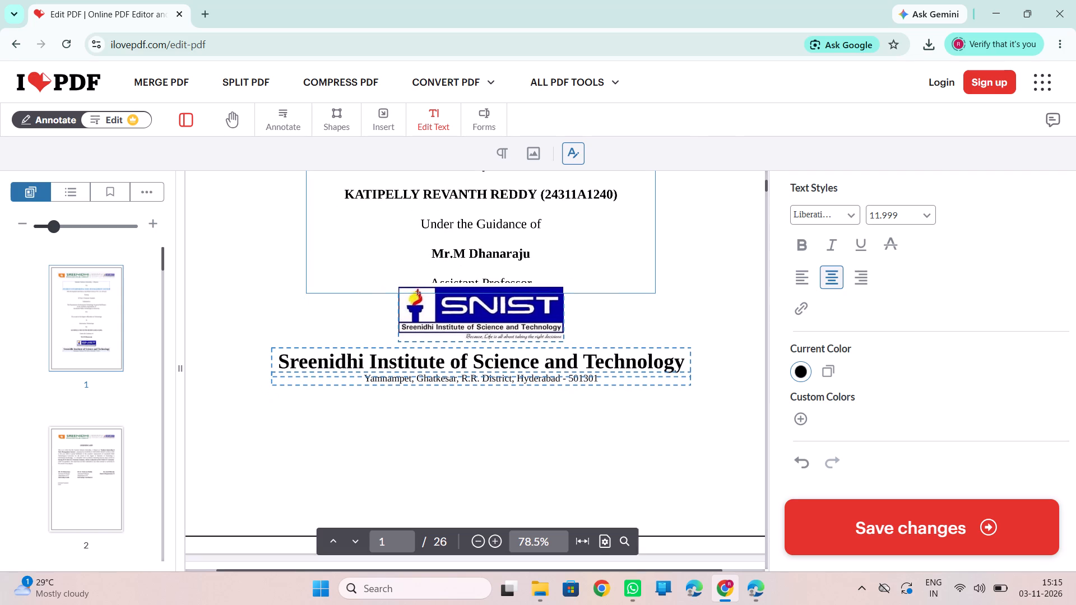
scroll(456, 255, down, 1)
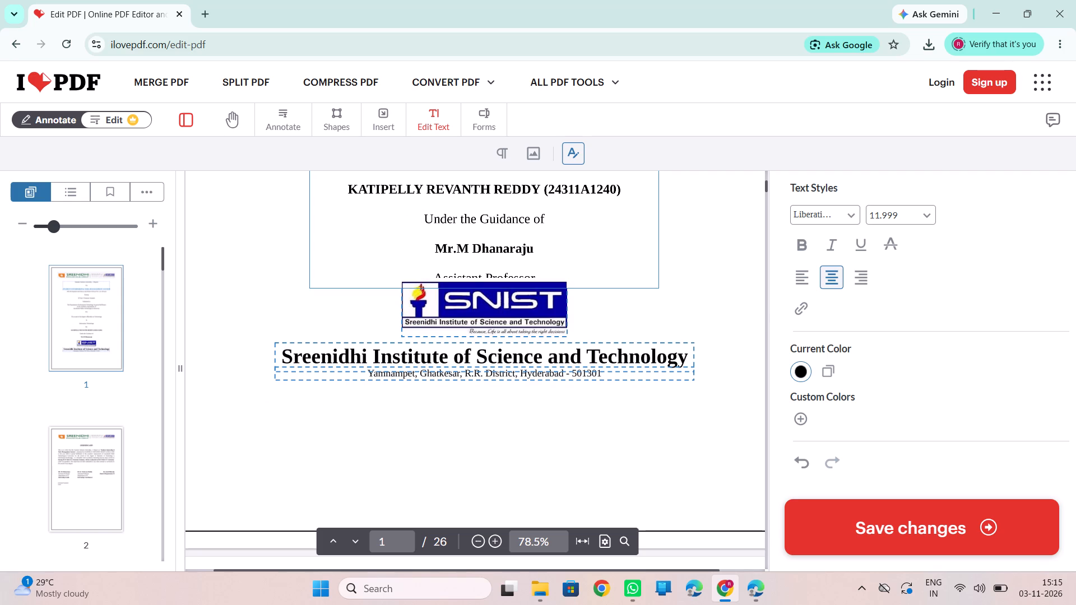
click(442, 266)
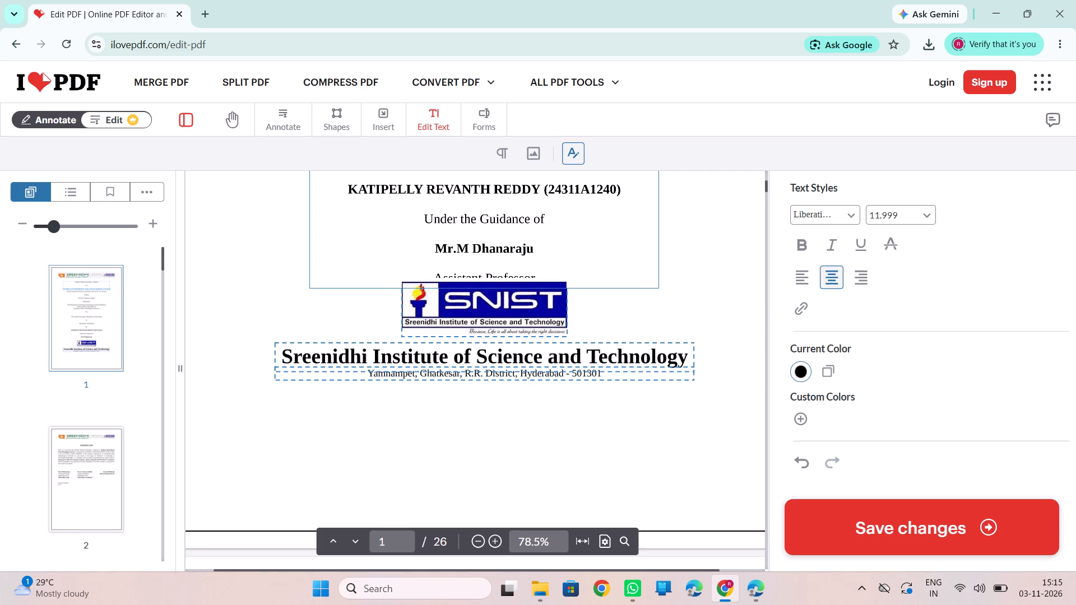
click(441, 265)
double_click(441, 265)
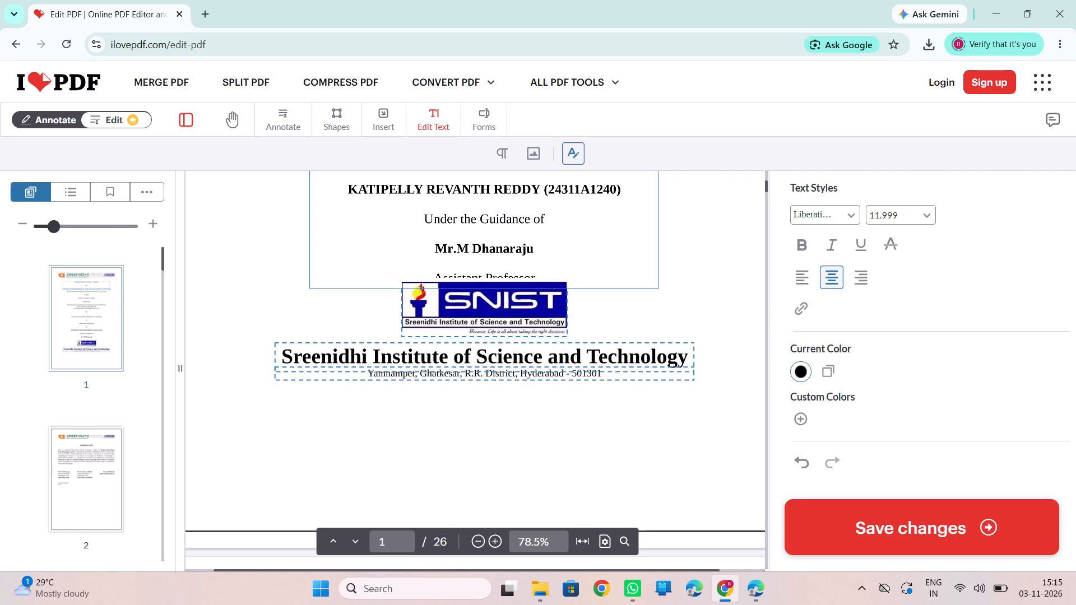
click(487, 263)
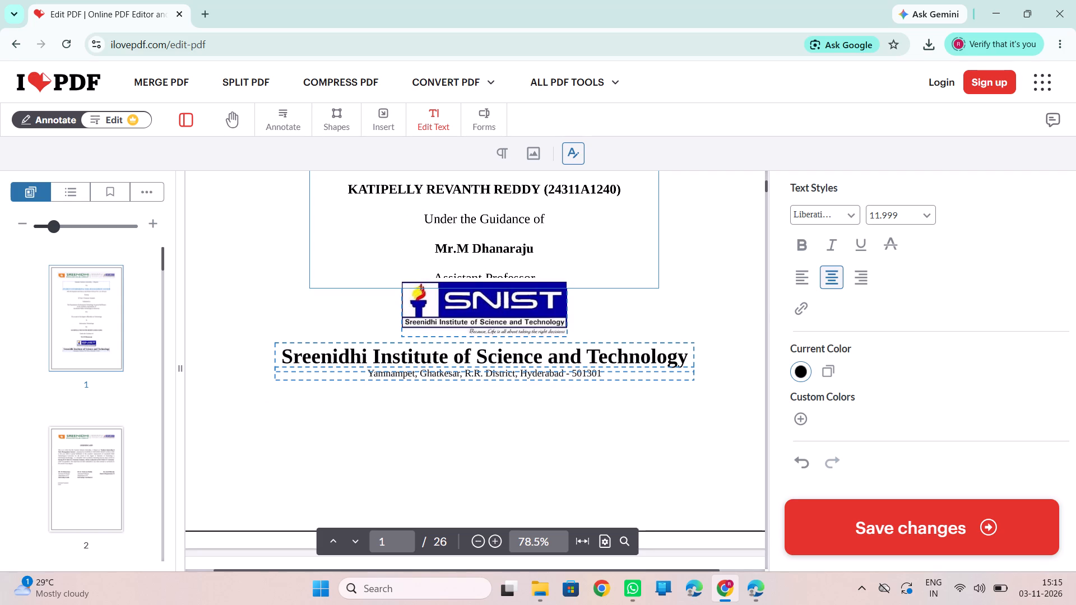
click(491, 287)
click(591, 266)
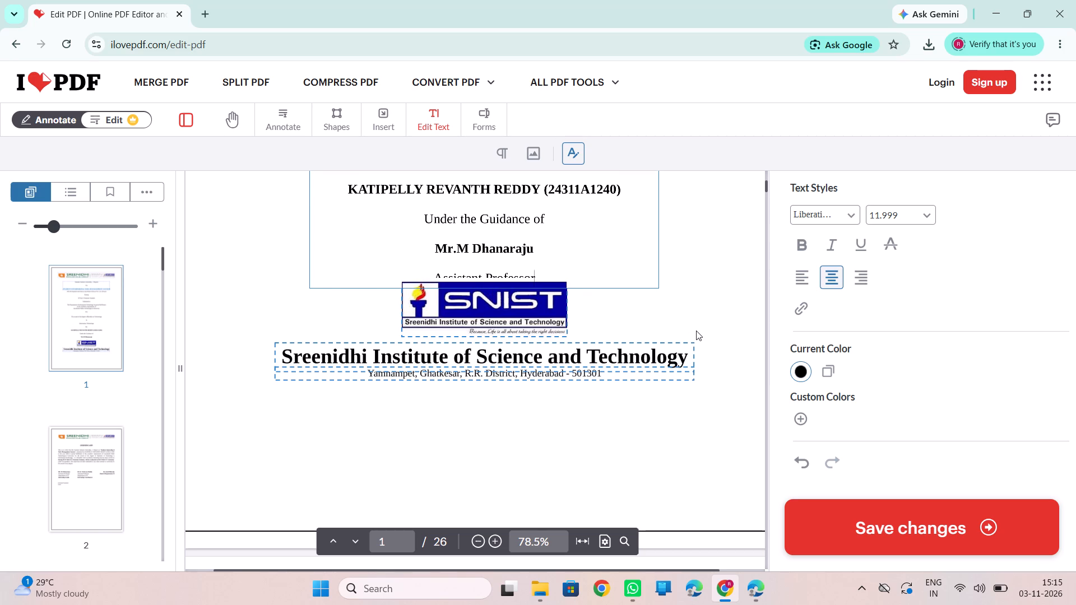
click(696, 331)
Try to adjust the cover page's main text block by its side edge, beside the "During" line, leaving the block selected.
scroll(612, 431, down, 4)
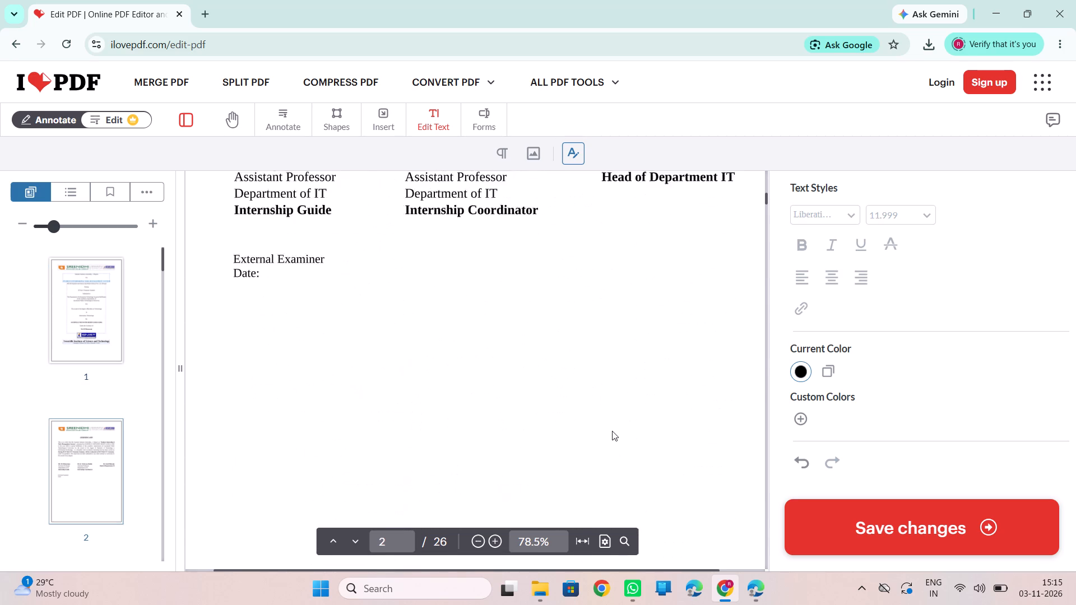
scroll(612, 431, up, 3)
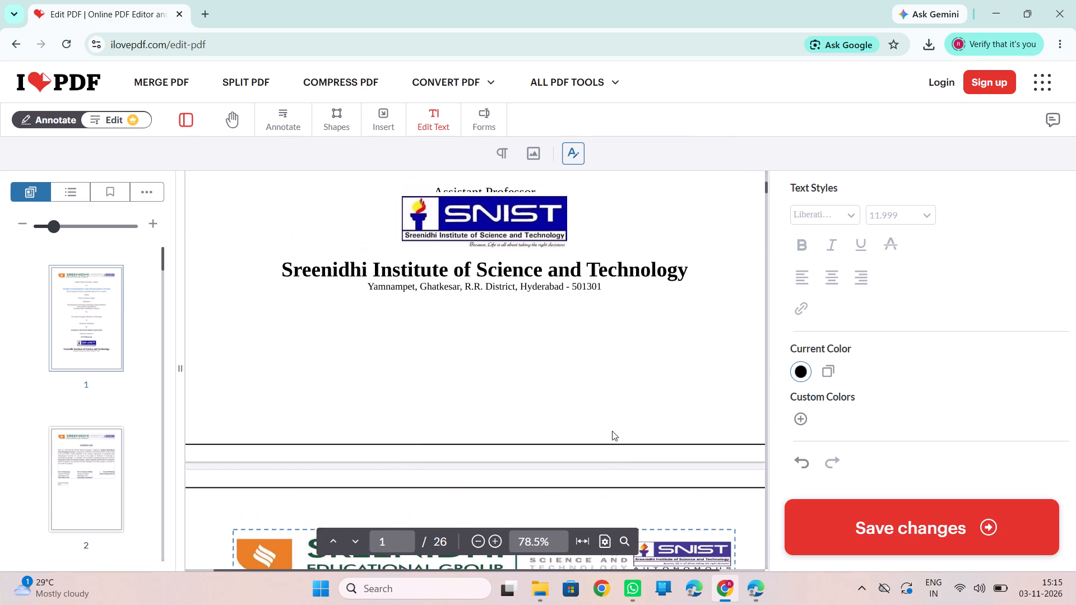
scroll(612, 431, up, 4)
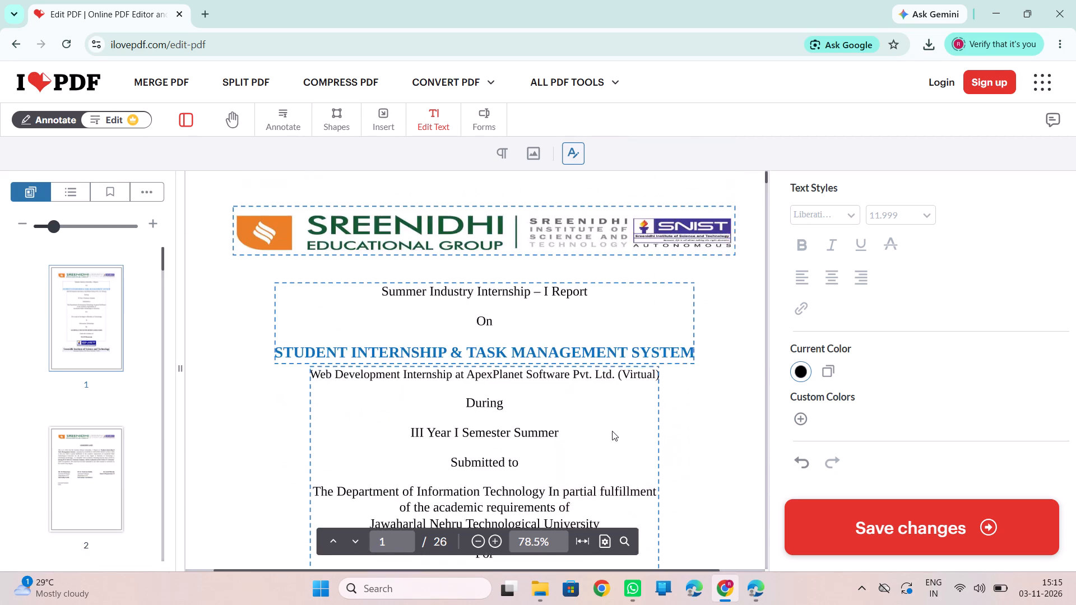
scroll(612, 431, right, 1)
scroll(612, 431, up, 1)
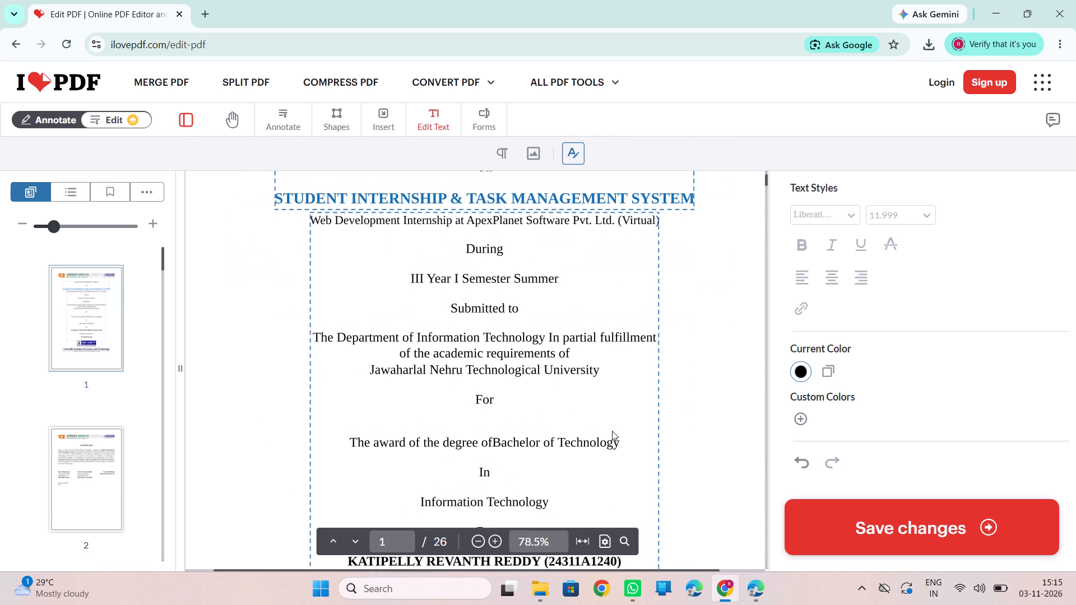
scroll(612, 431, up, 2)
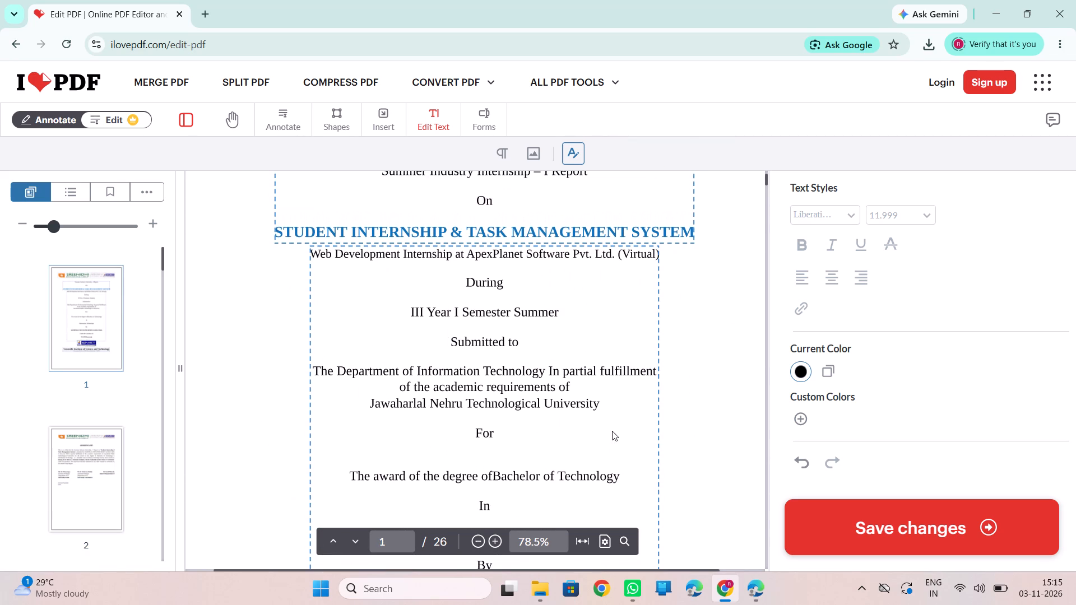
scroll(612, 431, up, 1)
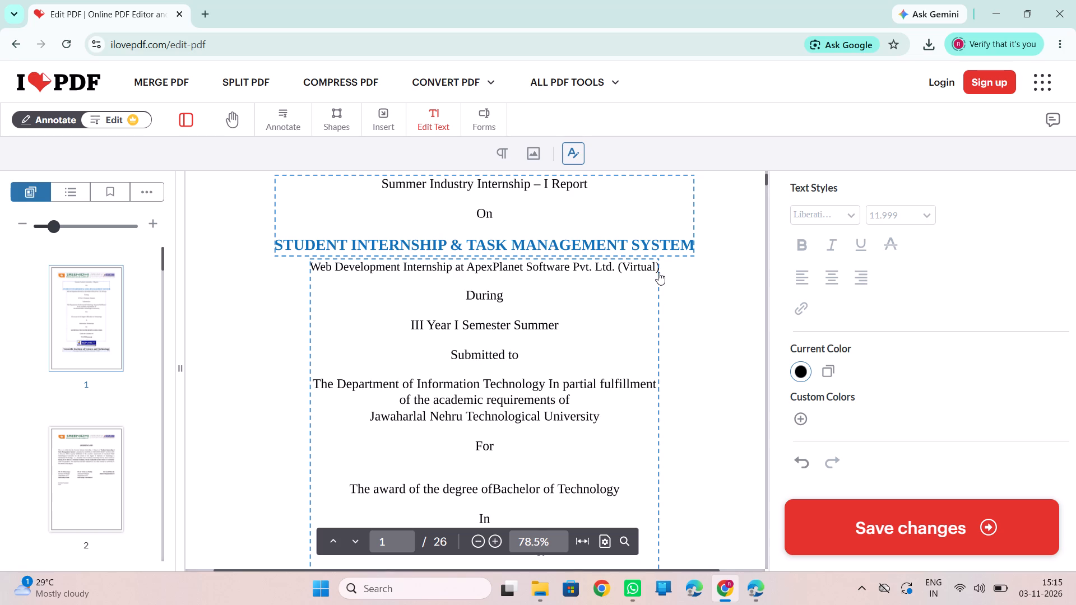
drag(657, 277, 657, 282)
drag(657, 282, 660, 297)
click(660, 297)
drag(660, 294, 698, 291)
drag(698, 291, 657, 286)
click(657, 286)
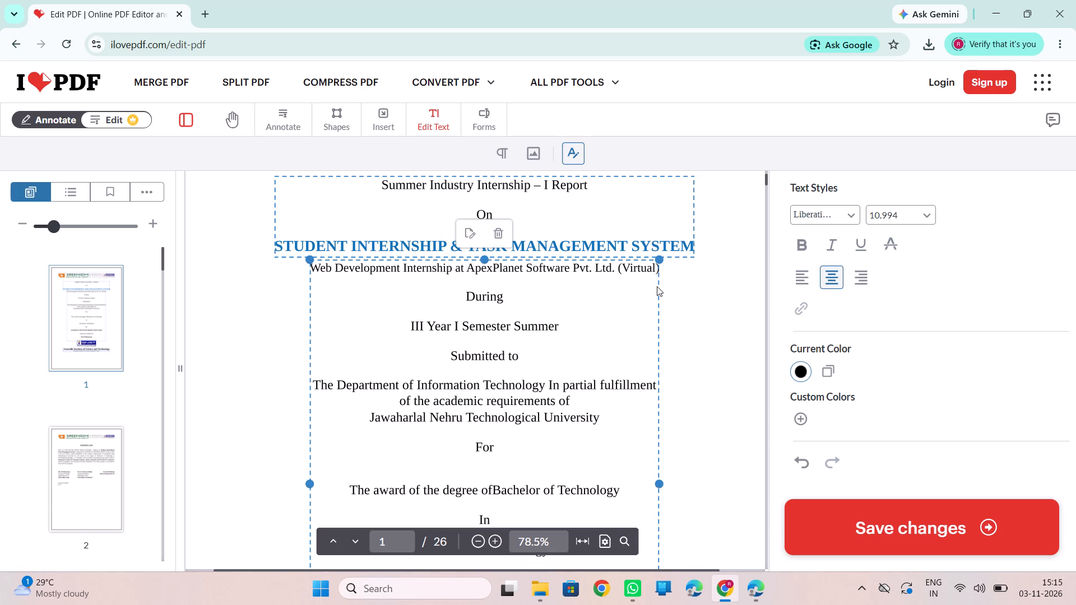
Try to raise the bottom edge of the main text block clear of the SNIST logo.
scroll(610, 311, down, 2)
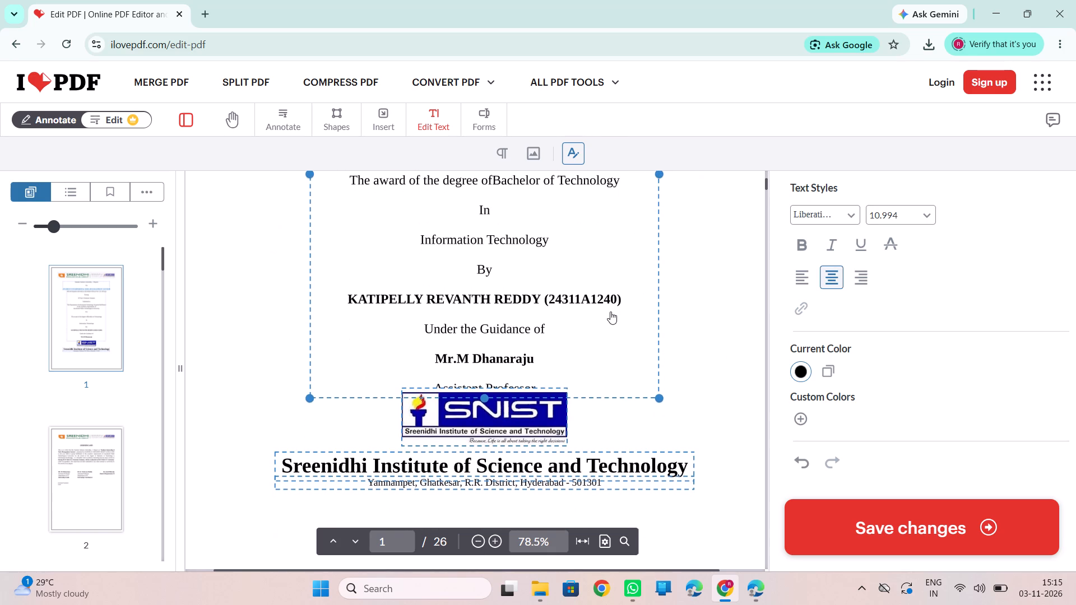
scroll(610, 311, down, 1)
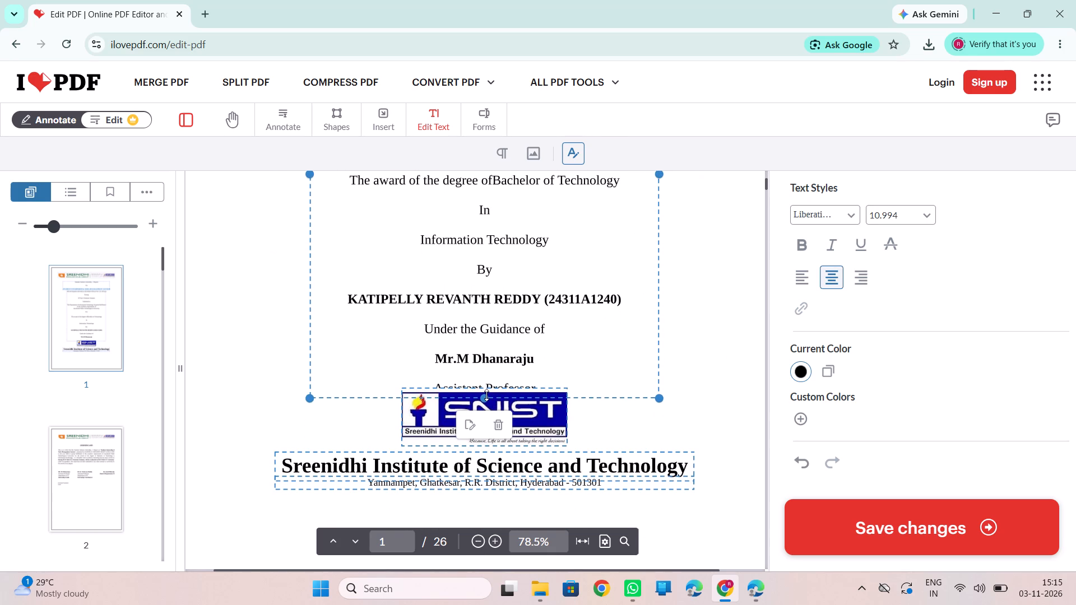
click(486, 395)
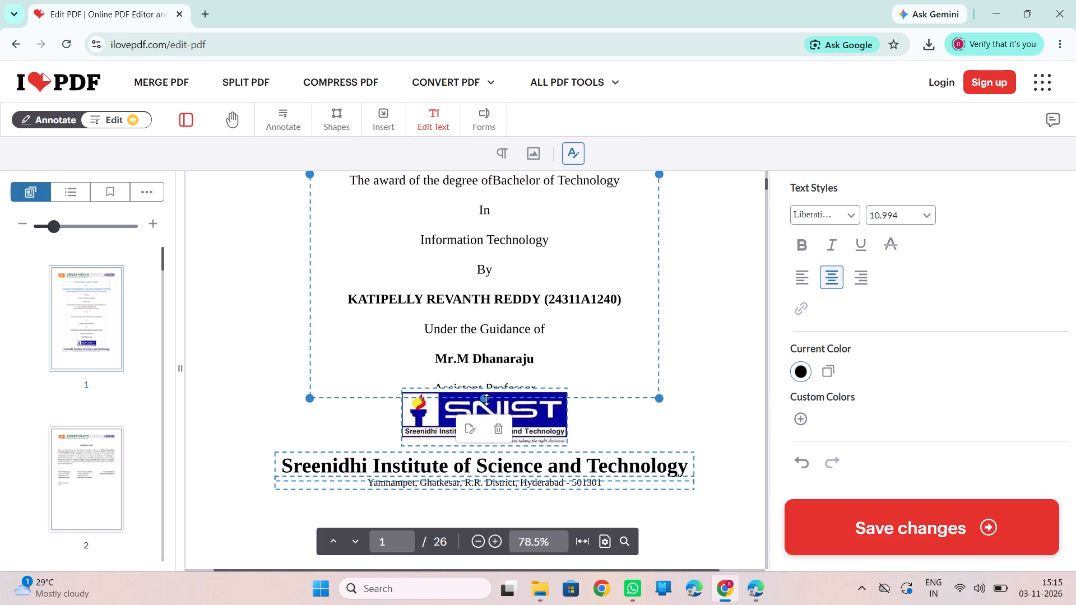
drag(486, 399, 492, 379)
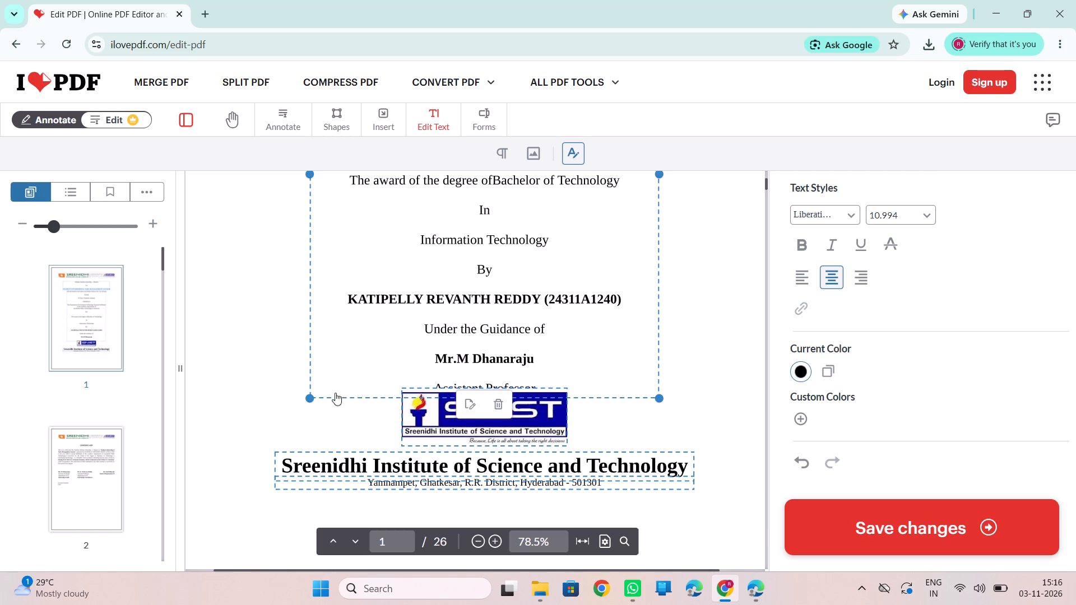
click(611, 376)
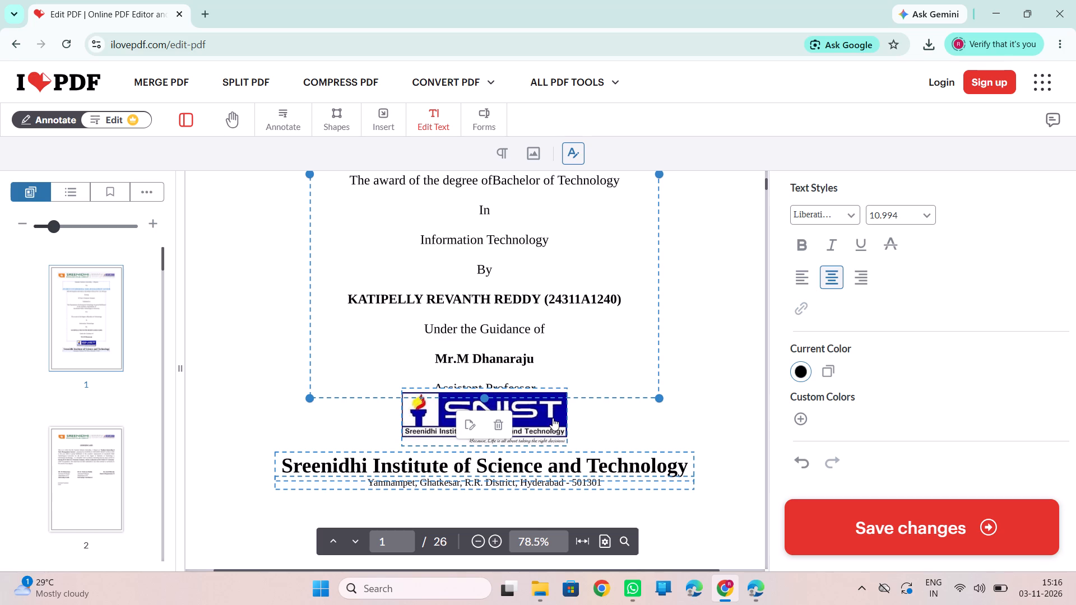
Move the SNIST logo on the cover page slightly down, clear of the "Assistant Professor" line and centred under the text.
click(553, 418)
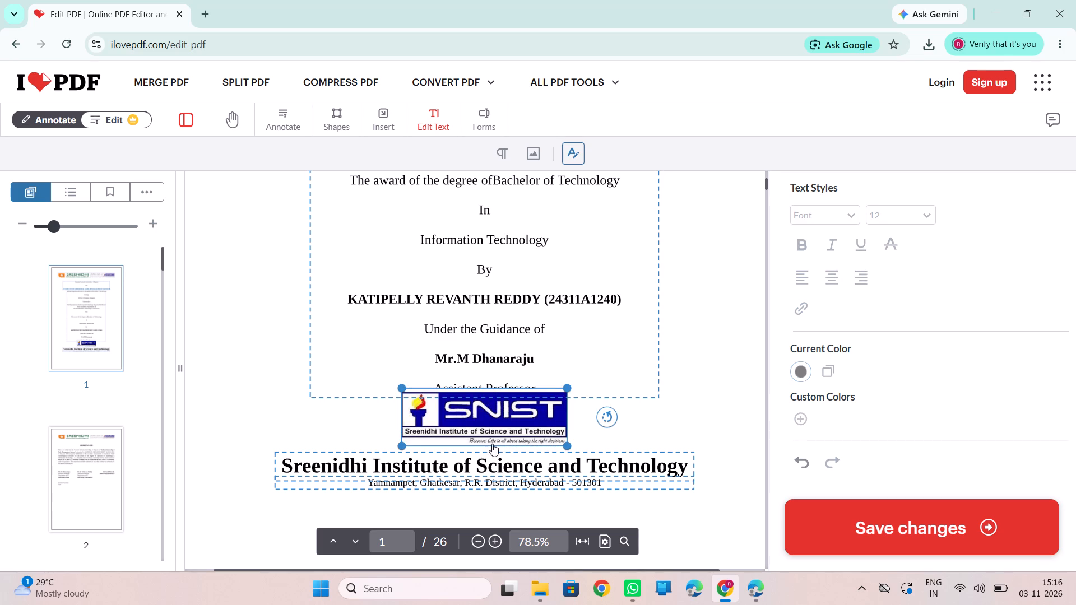
drag(500, 415, 497, 418)
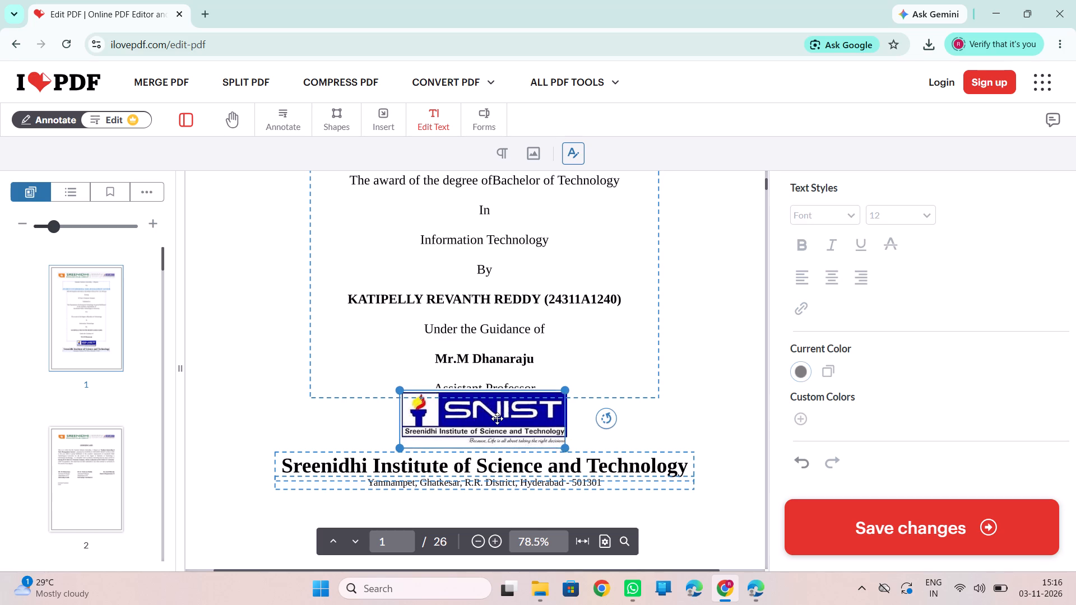
drag(497, 418, 490, 421)
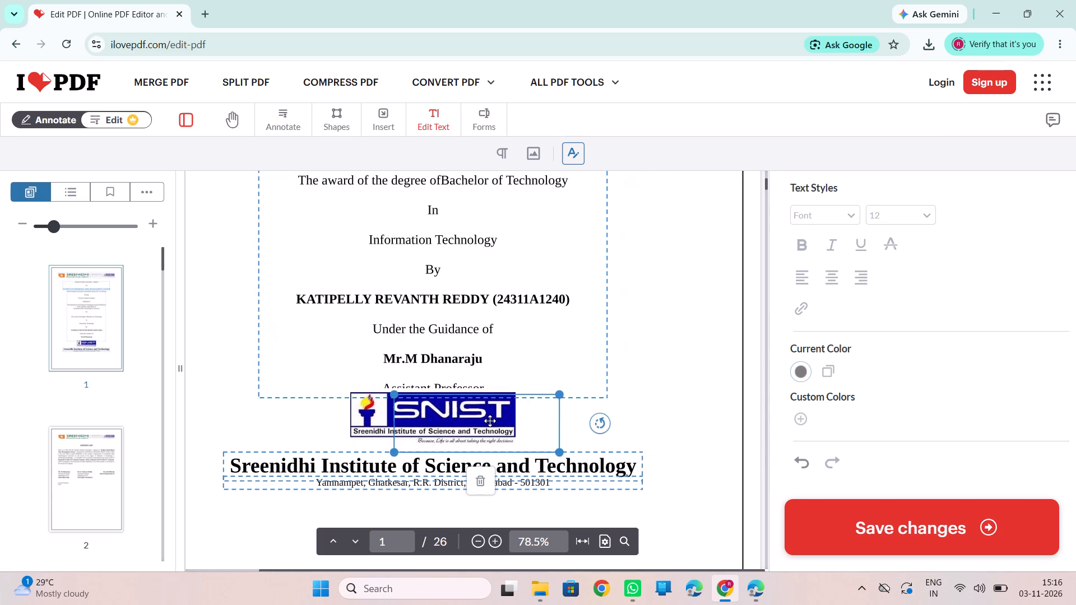
drag(490, 421, 447, 421)
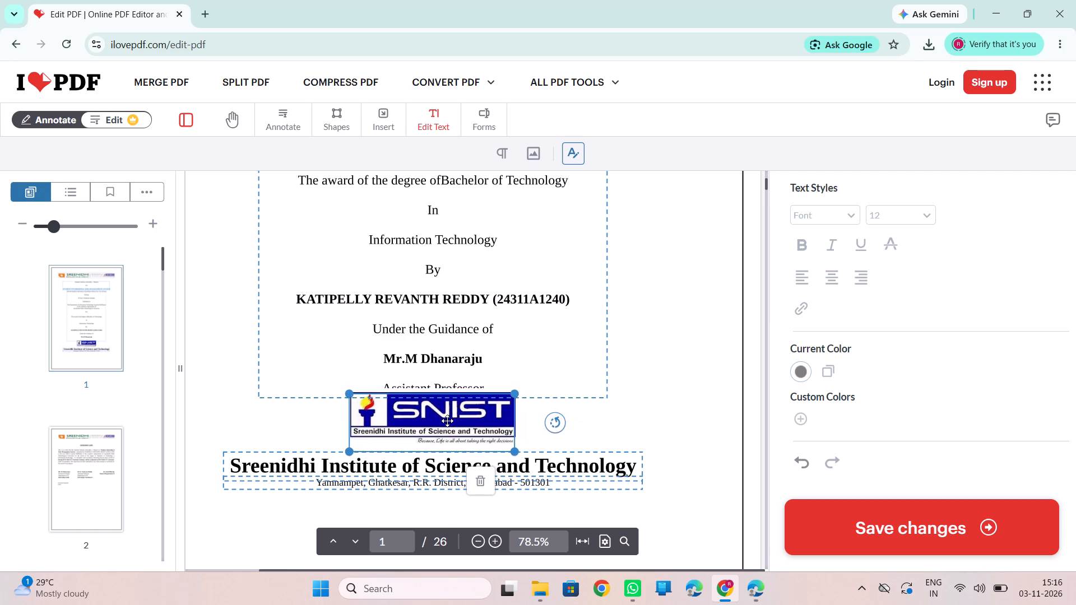
drag(447, 421, 446, 427)
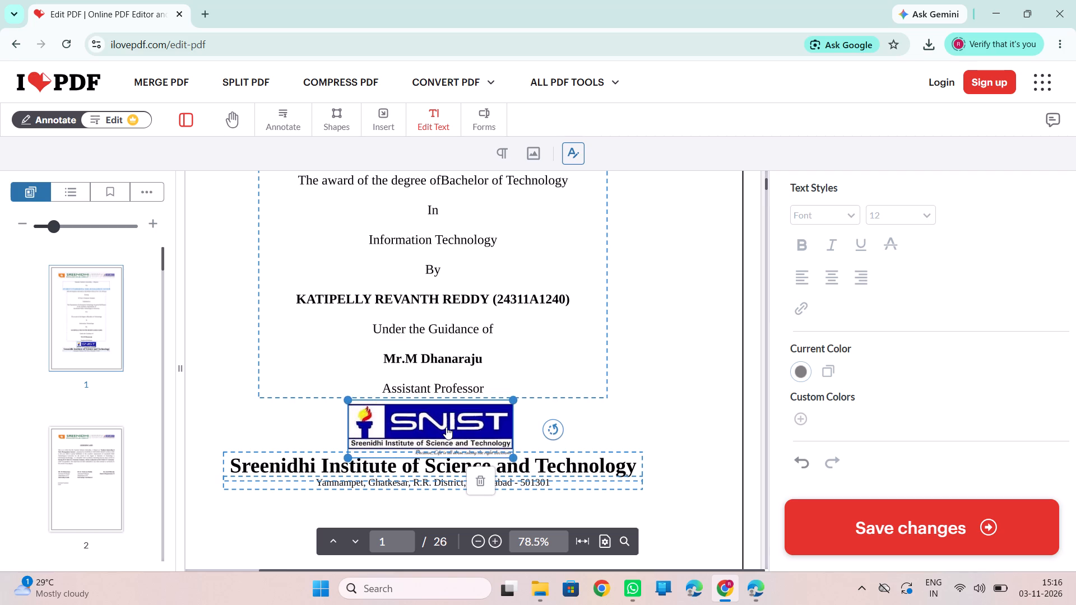
click(680, 404)
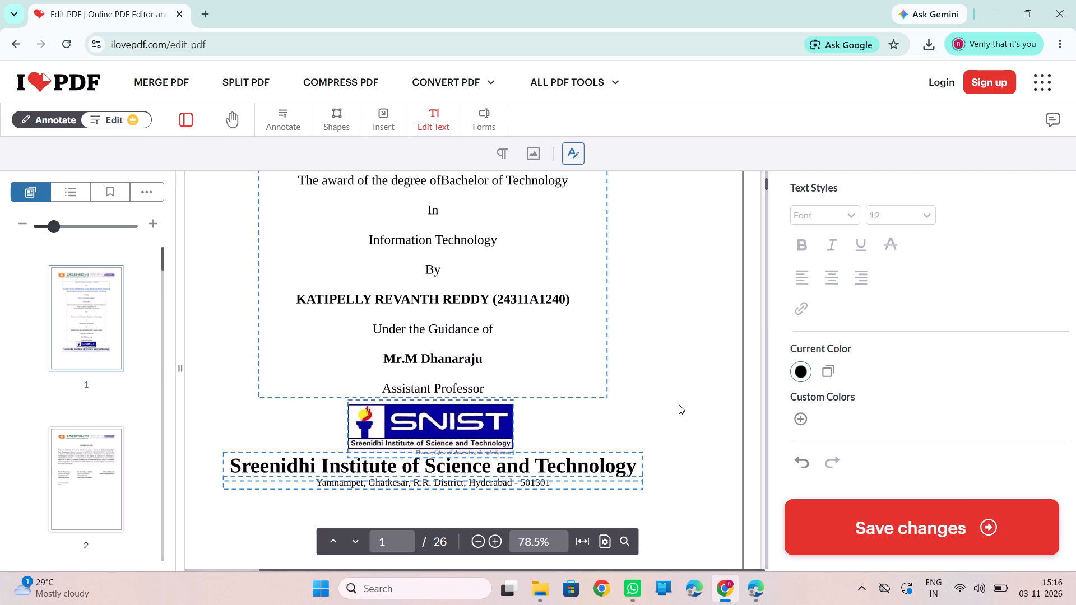
On the certificate page, move the bold "Internship Guide" line above the guide's name in the signature block.
scroll(644, 361, down, 1)
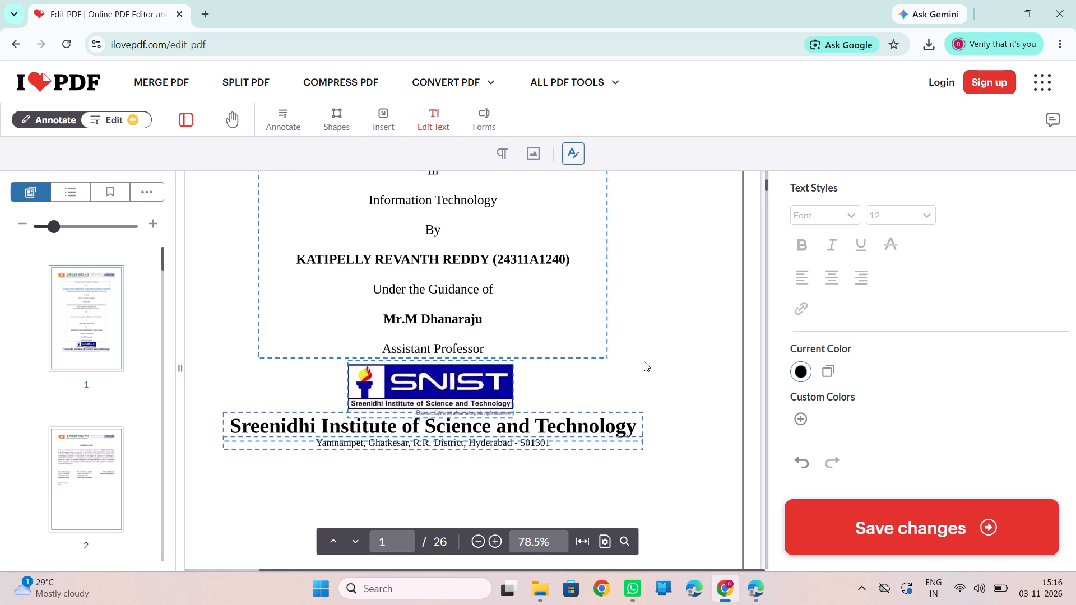
scroll(644, 361, down, 1)
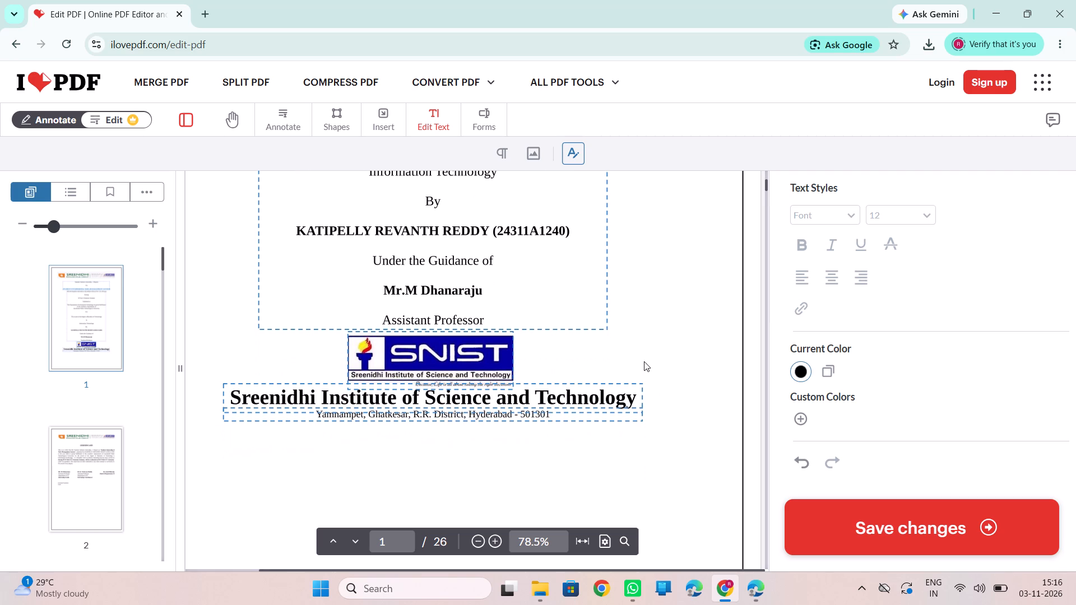
scroll(644, 361, down, 3)
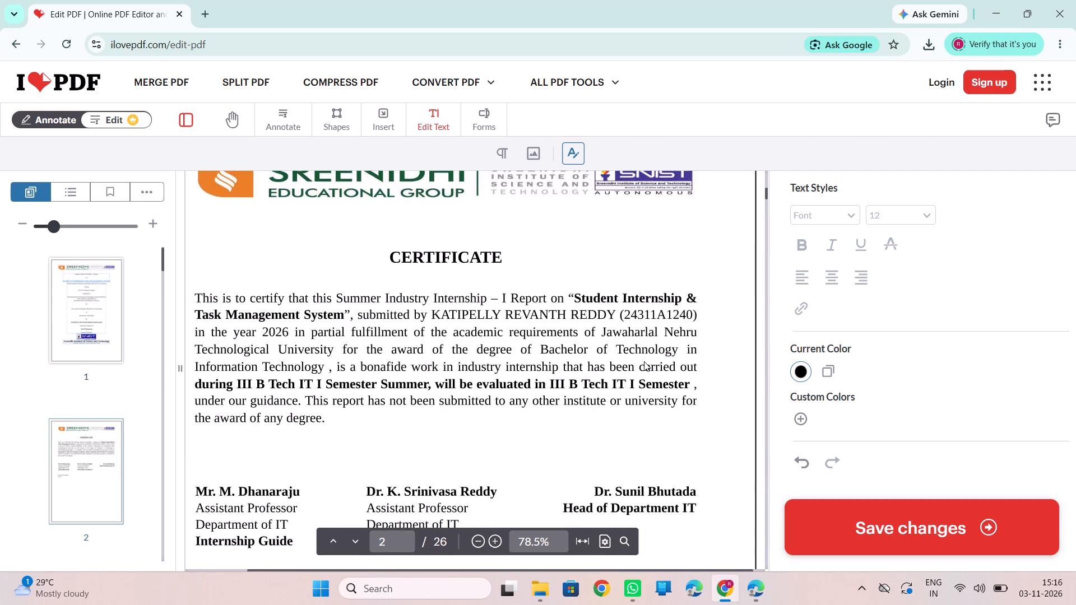
scroll(644, 361, down, 2)
scroll(579, 349, up, 1)
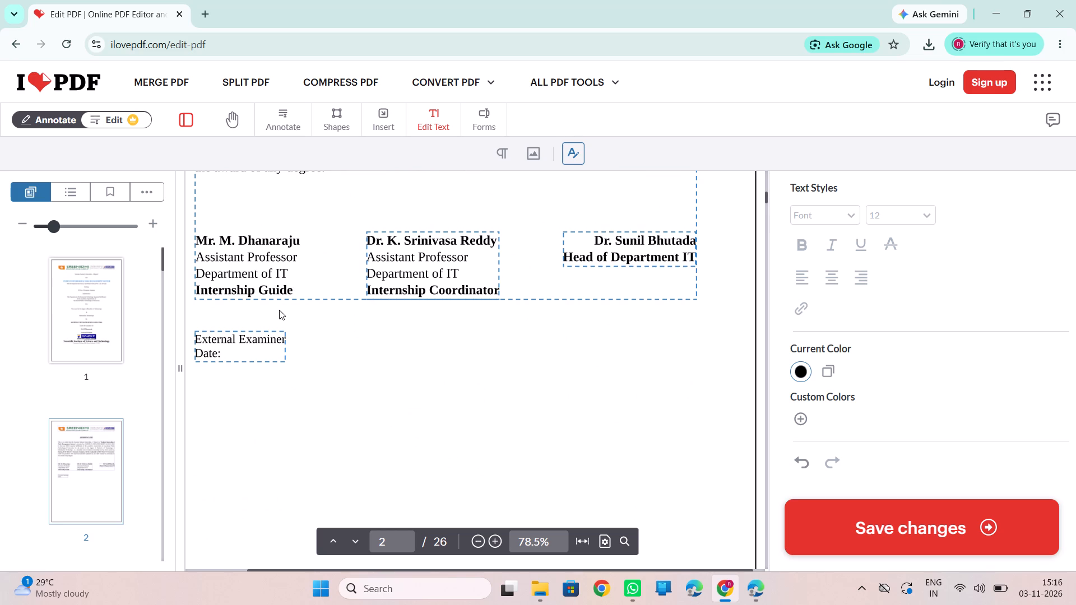
click(293, 289)
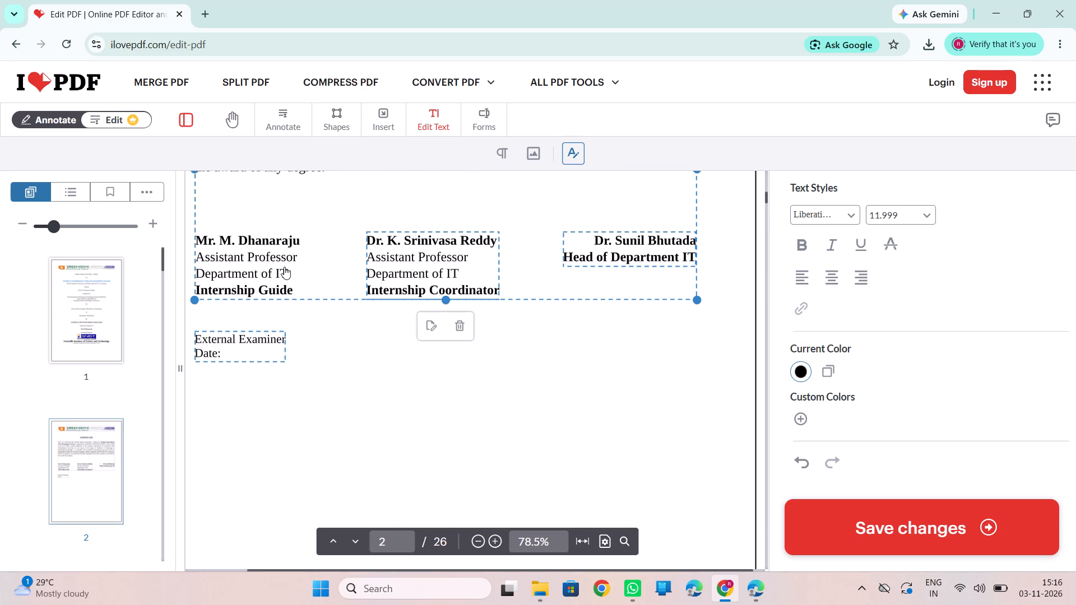
click(284, 267)
Move the bold "Internship Guide" line from below "Department of IT" to a new line above the guide's name in the certificate's signature block.
scroll(336, 343, right, 1)
scroll(336, 343, up, 1)
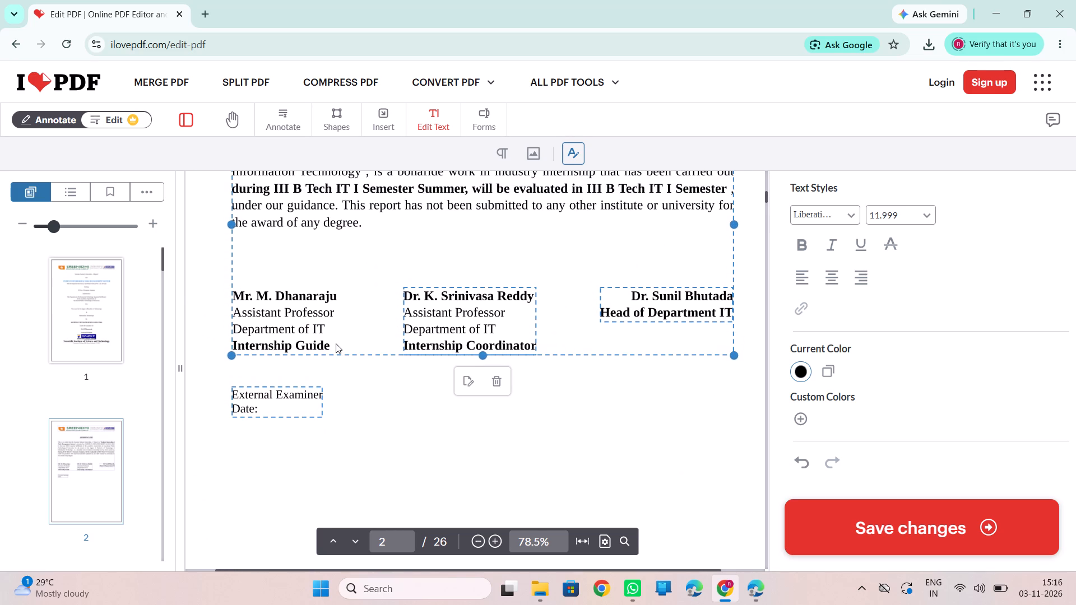
double_click(330, 342)
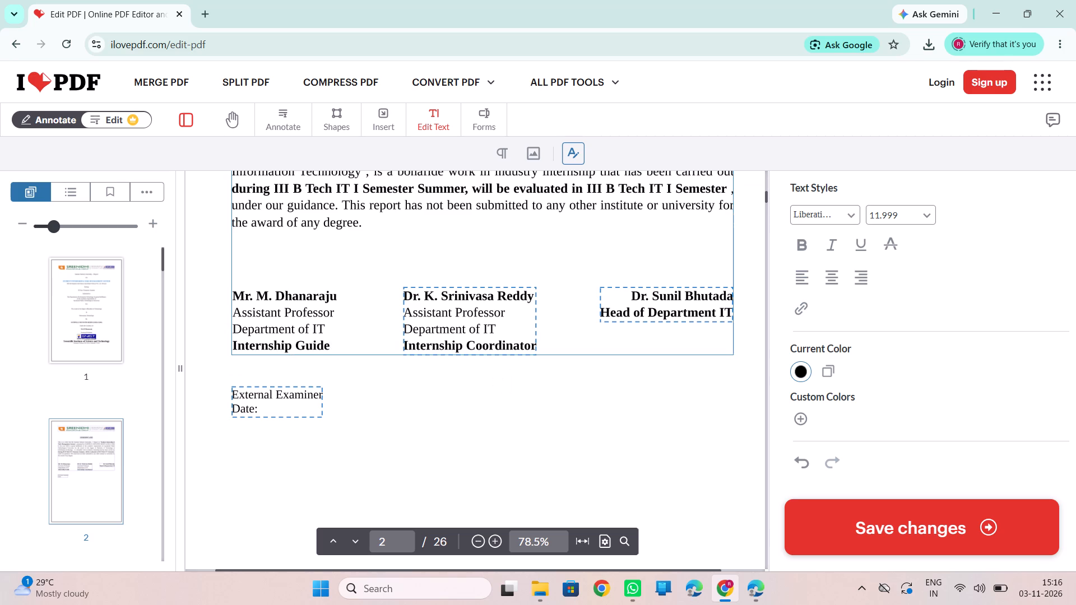
drag(328, 345, 298, 345)
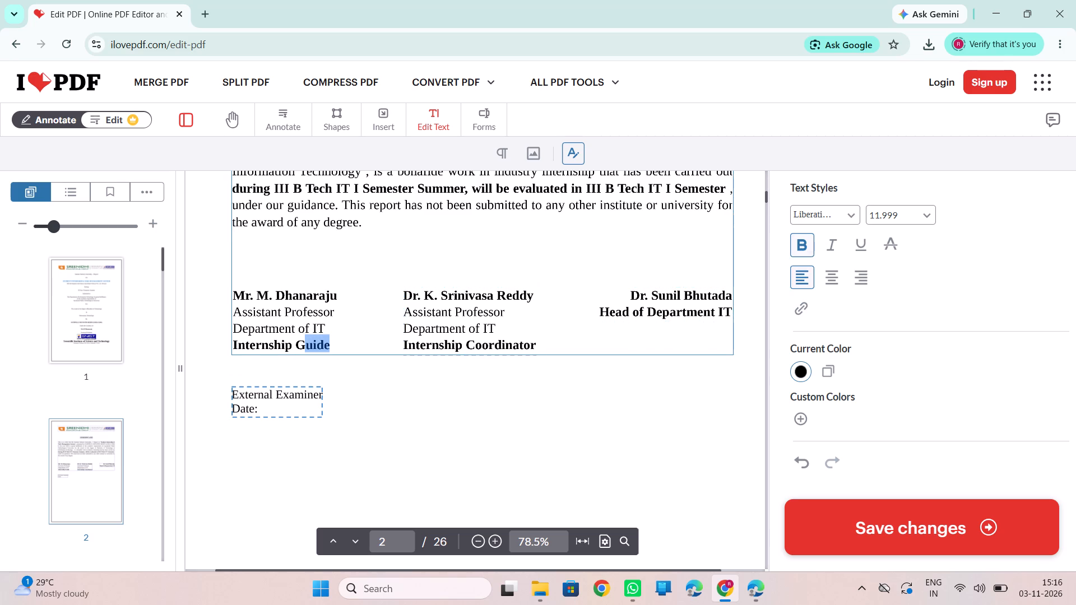
drag(298, 345, 230, 351)
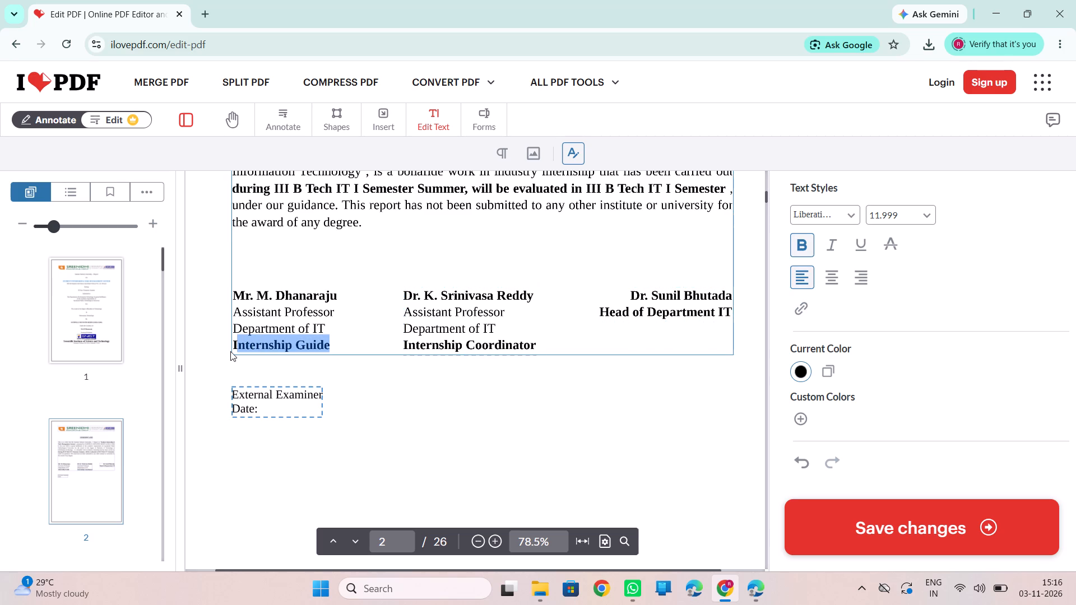
key(ctrl+c)
key(BackSpace)
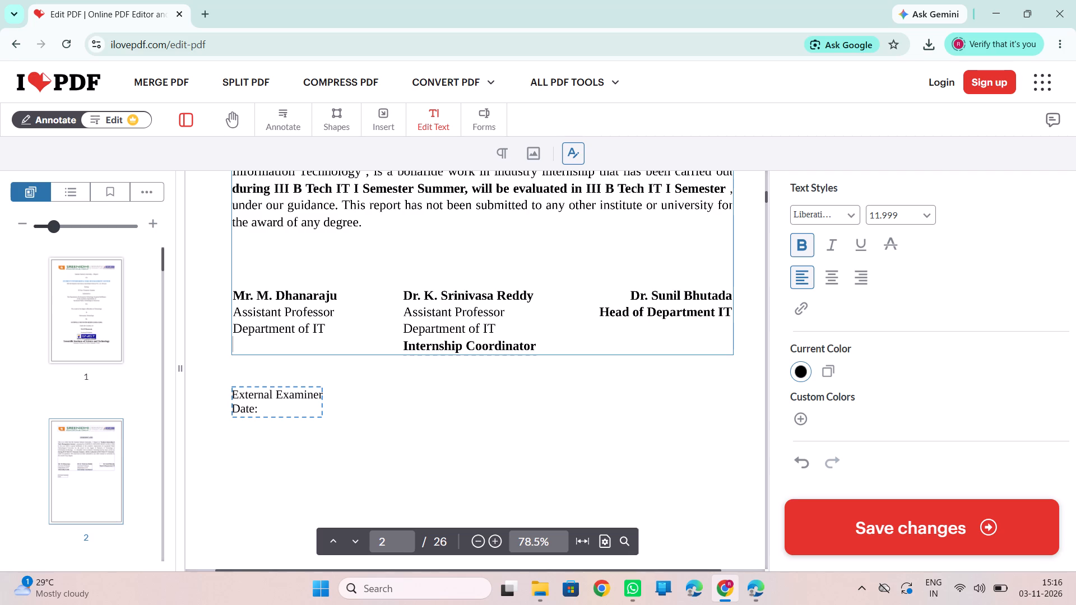
key(BackSpace)
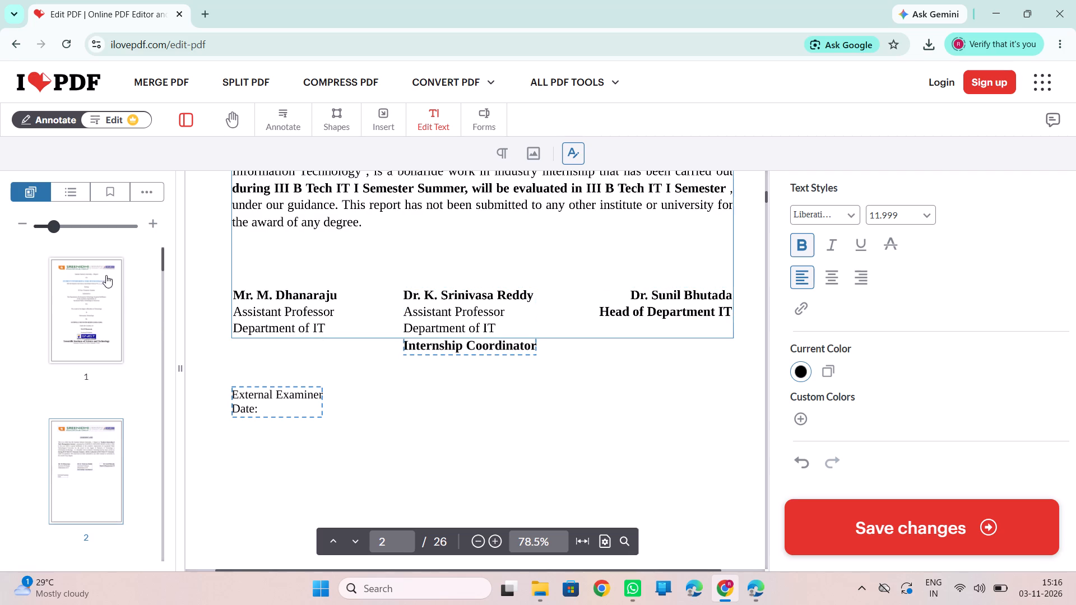
click(231, 291)
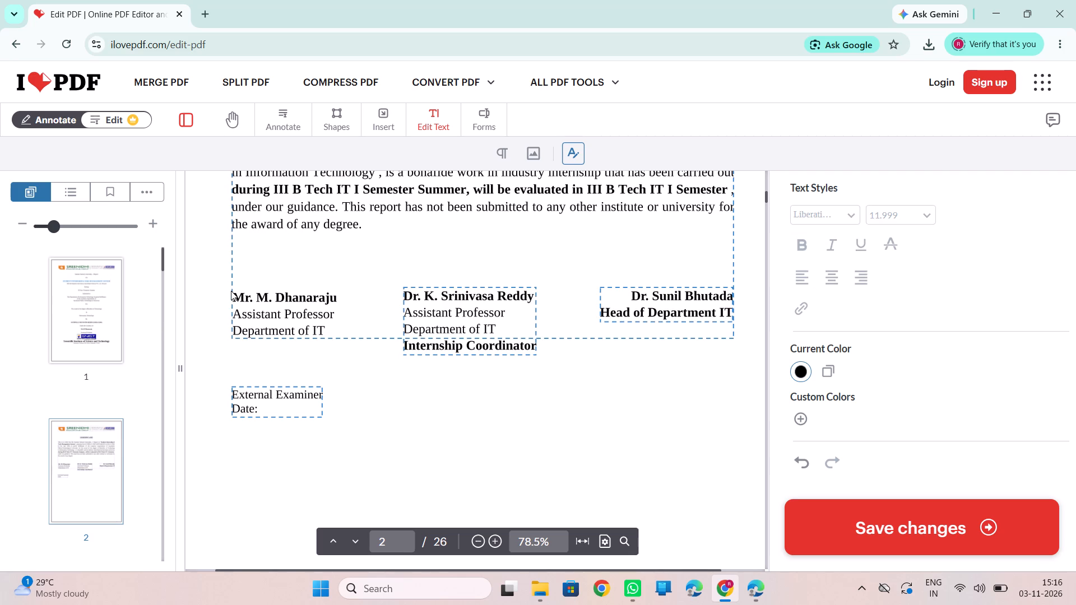
click(235, 298)
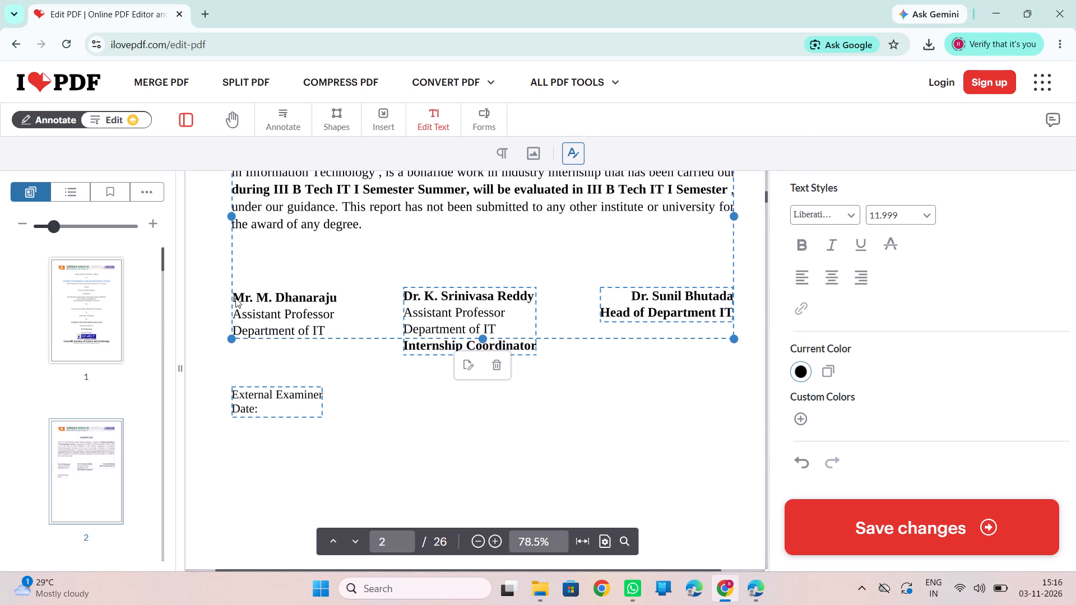
double_click(235, 297)
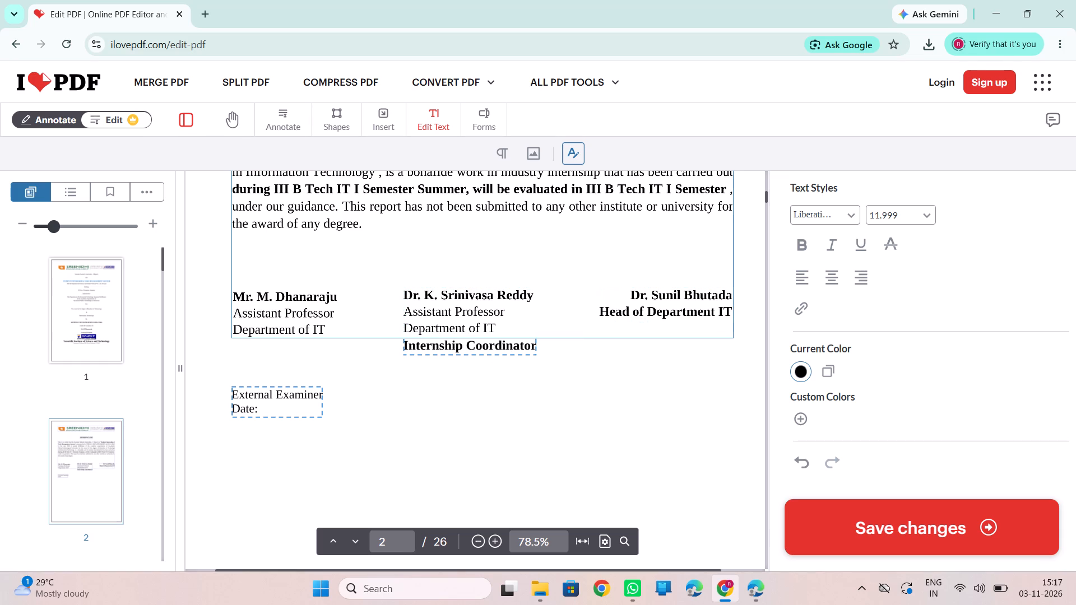
double_click(233, 296)
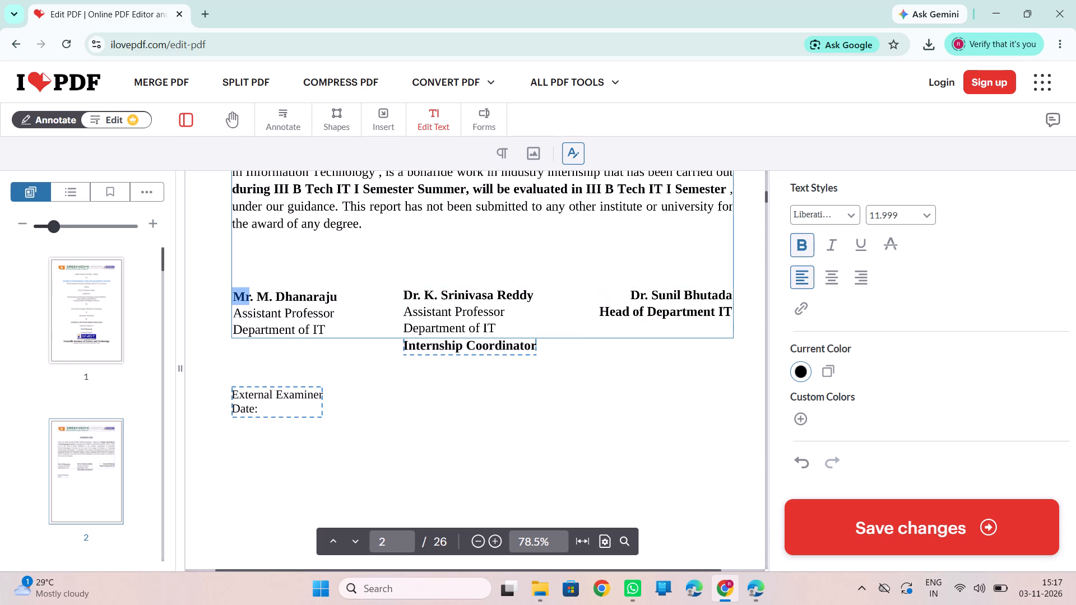
click(262, 295)
click(235, 295)
key(Return)
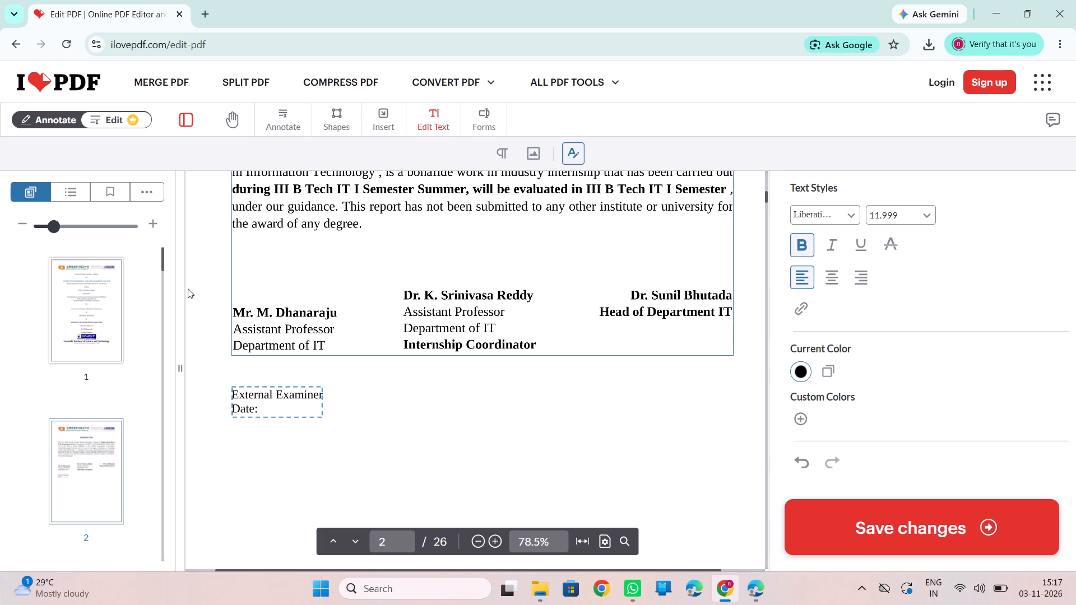
click(240, 300)
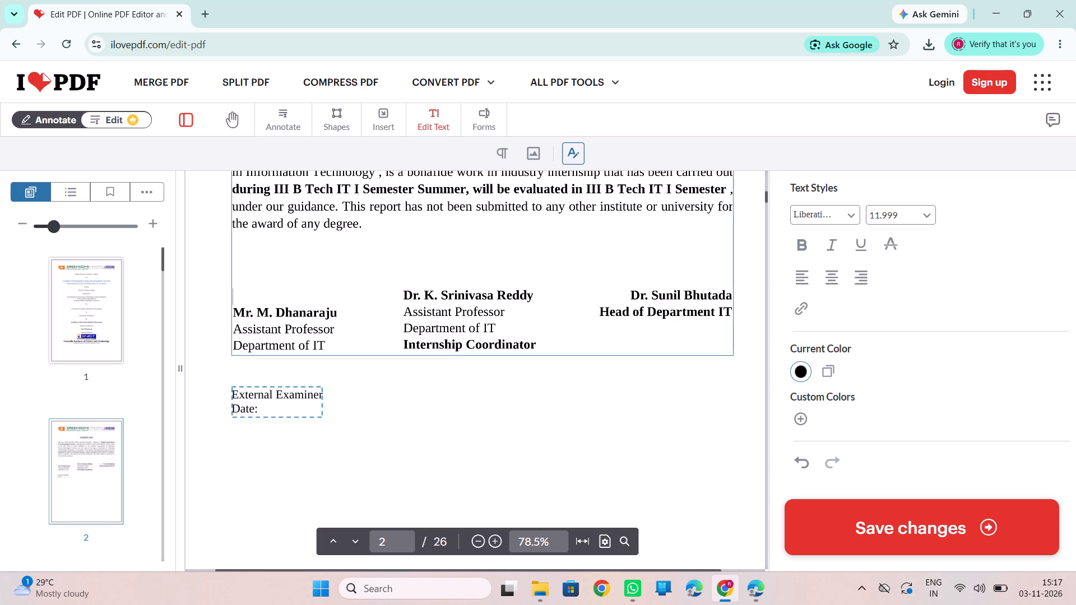
key(ctrl+v)
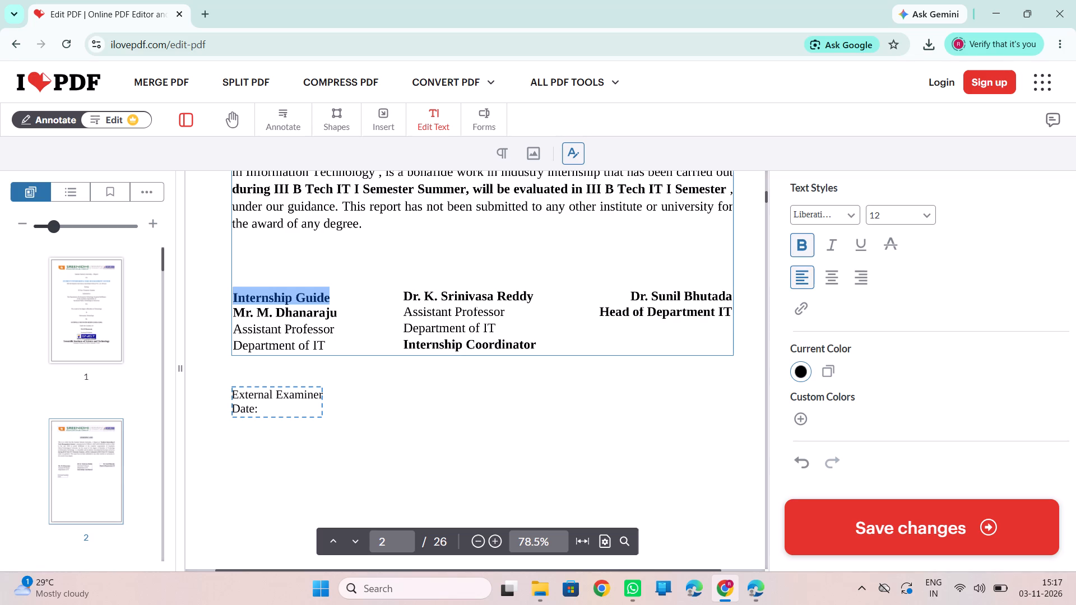
Move "Internship Coordinator" above the coordinator's name and "Head of Department IT" above the department head's name in the certificate signatures.
drag(403, 345, 412, 345)
click(412, 345)
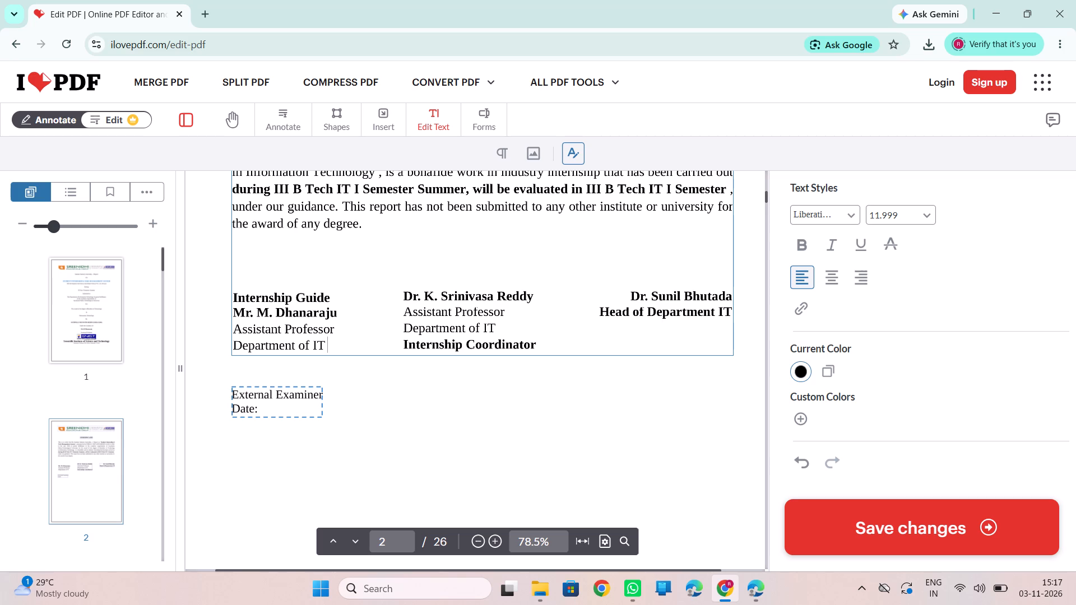
click(409, 344)
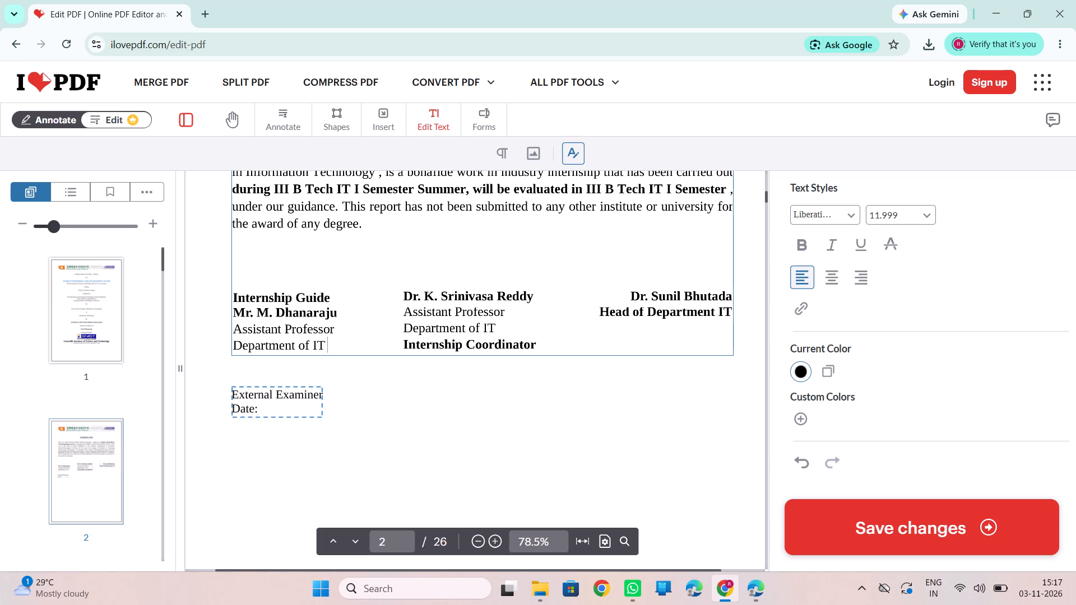
click(534, 348)
double_click(546, 337)
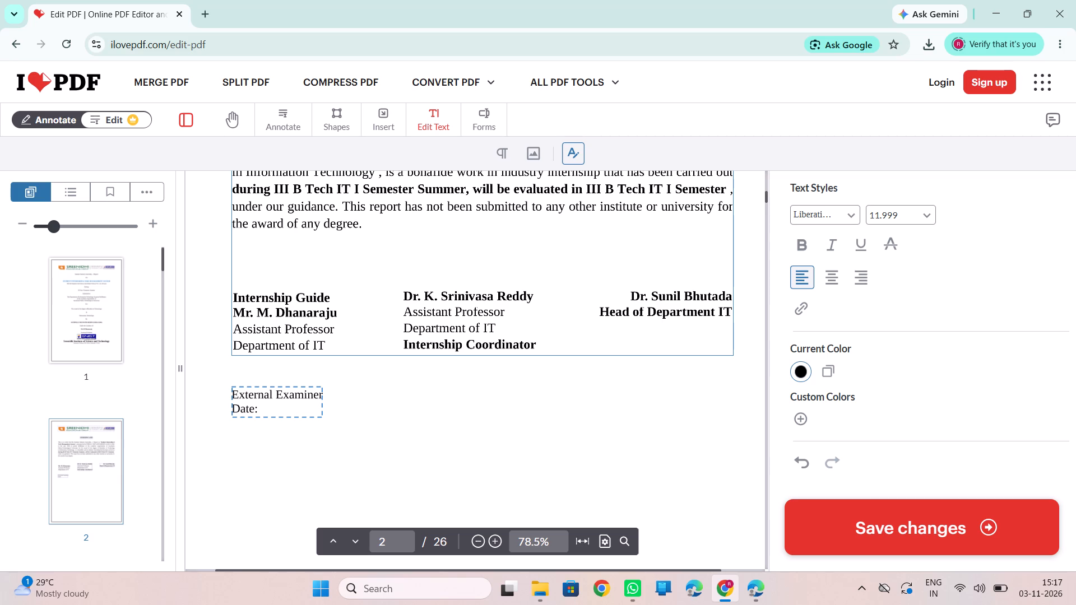
click(537, 344)
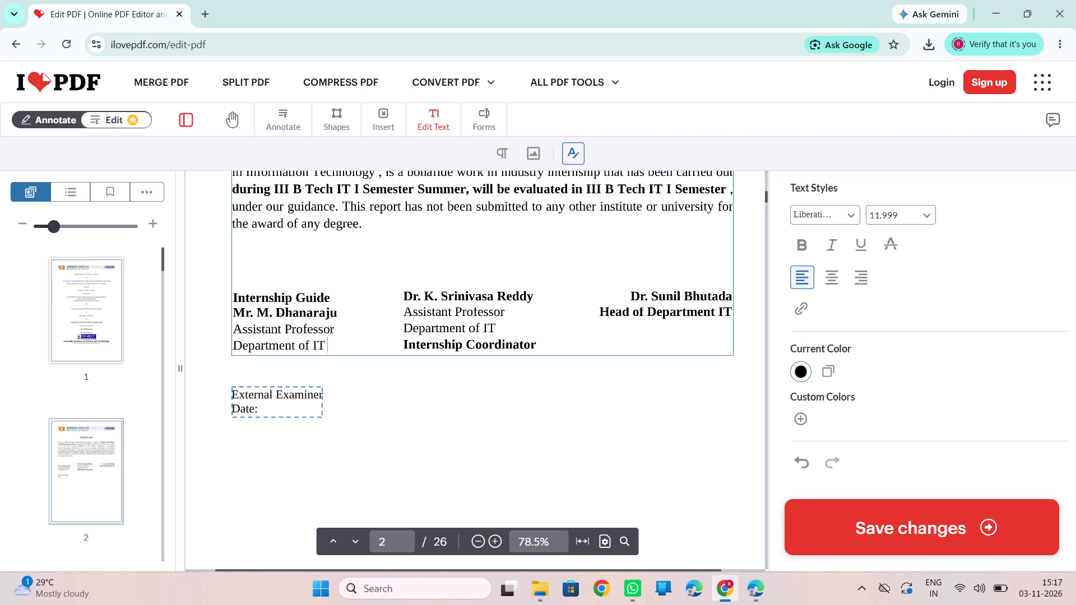
click(537, 344)
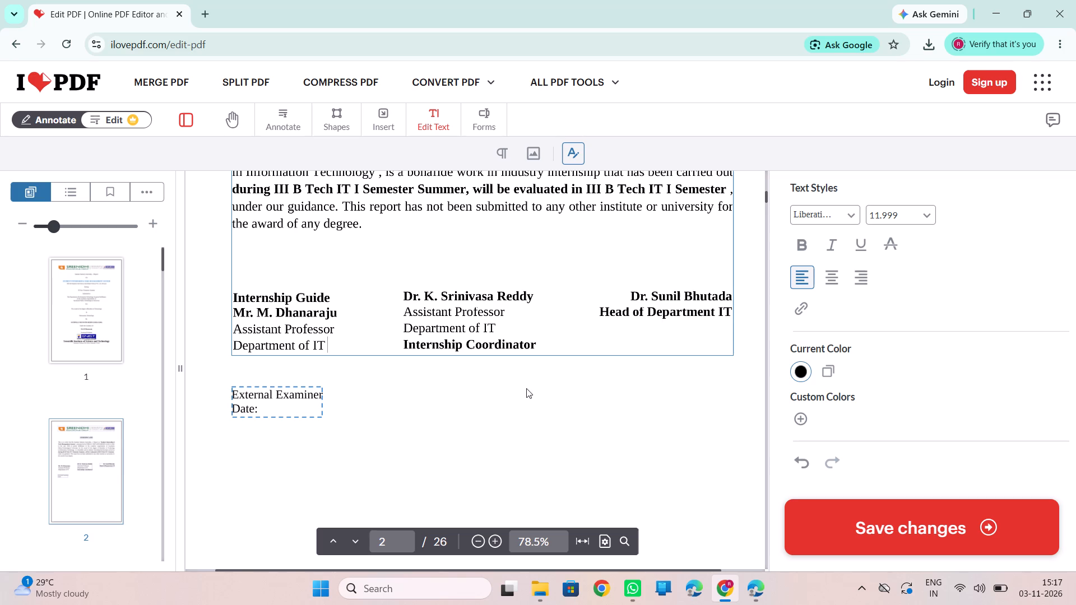
click(526, 388)
double_click(531, 343)
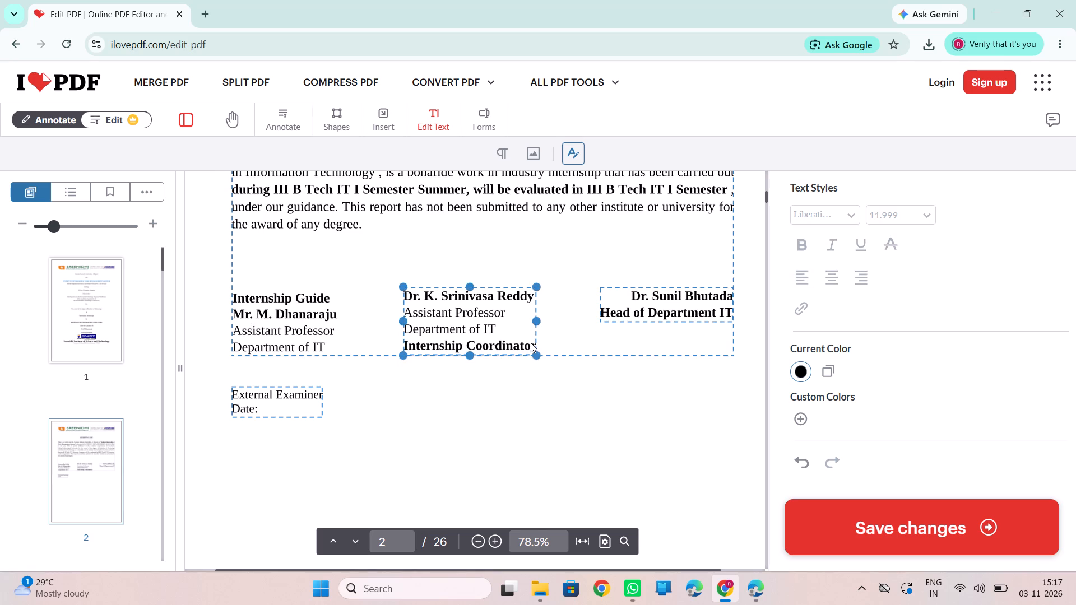
drag(535, 344, 485, 353)
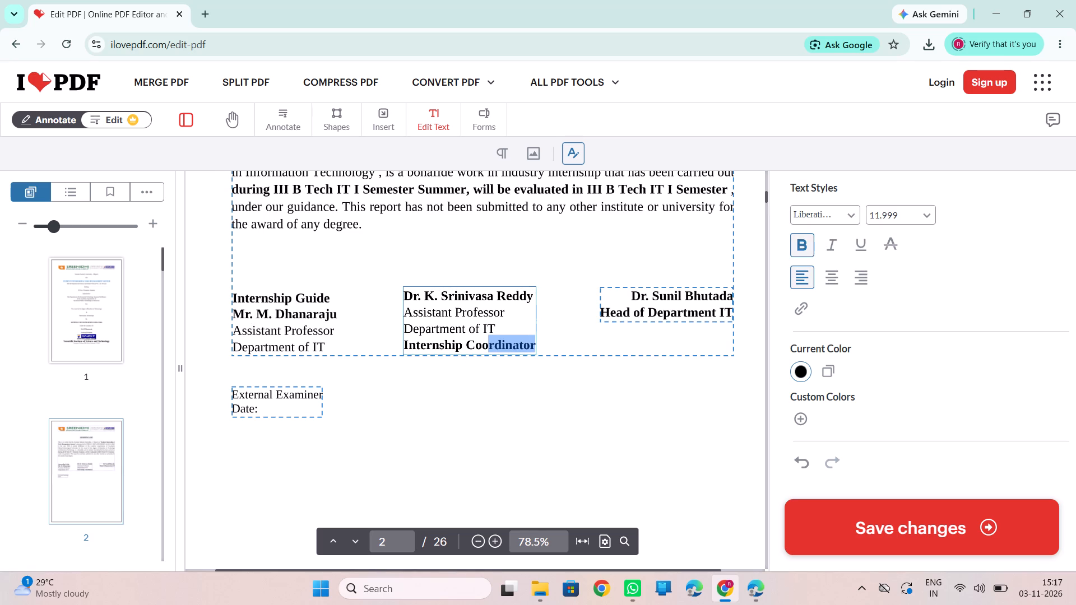
drag(485, 353, 403, 350)
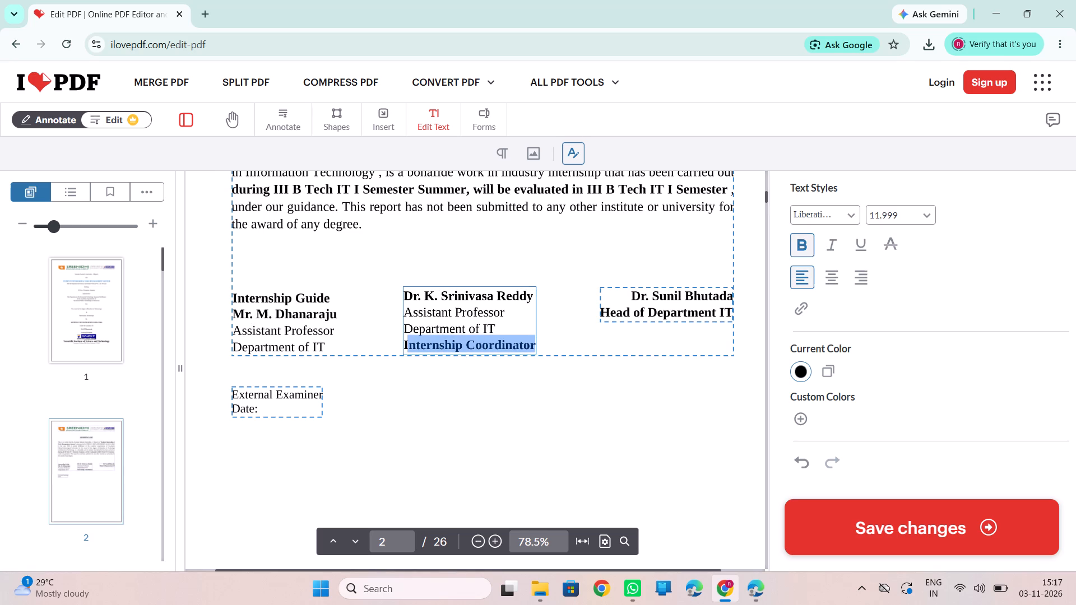
key(ctrl+c)
Move the bold "Internship Coordinator" line above the coordinator's name in the certificate's middle signature block.
key(BackSpace)
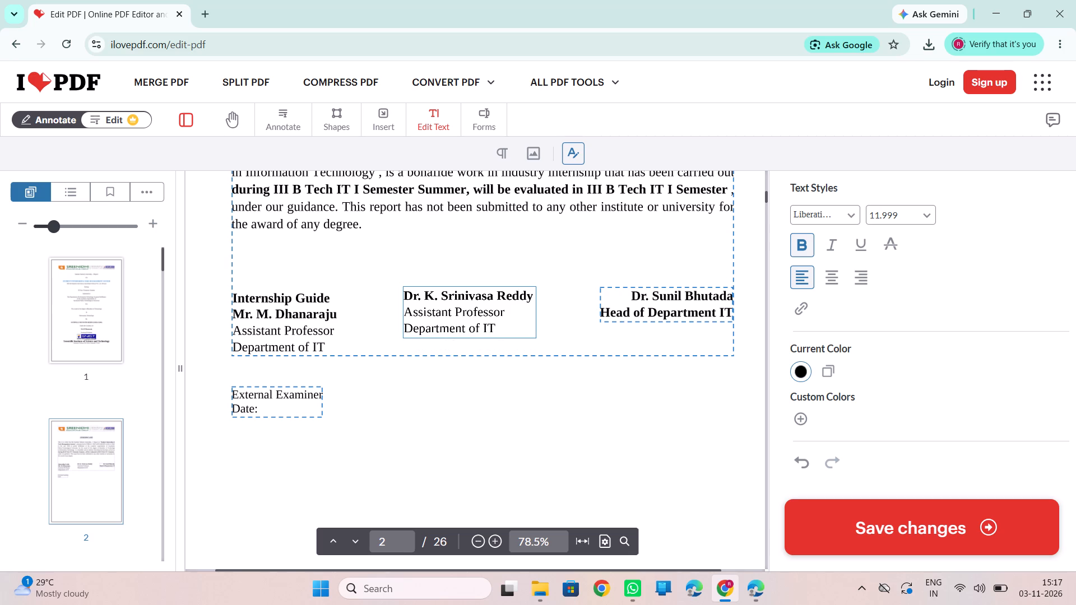
click(406, 297)
key(Return)
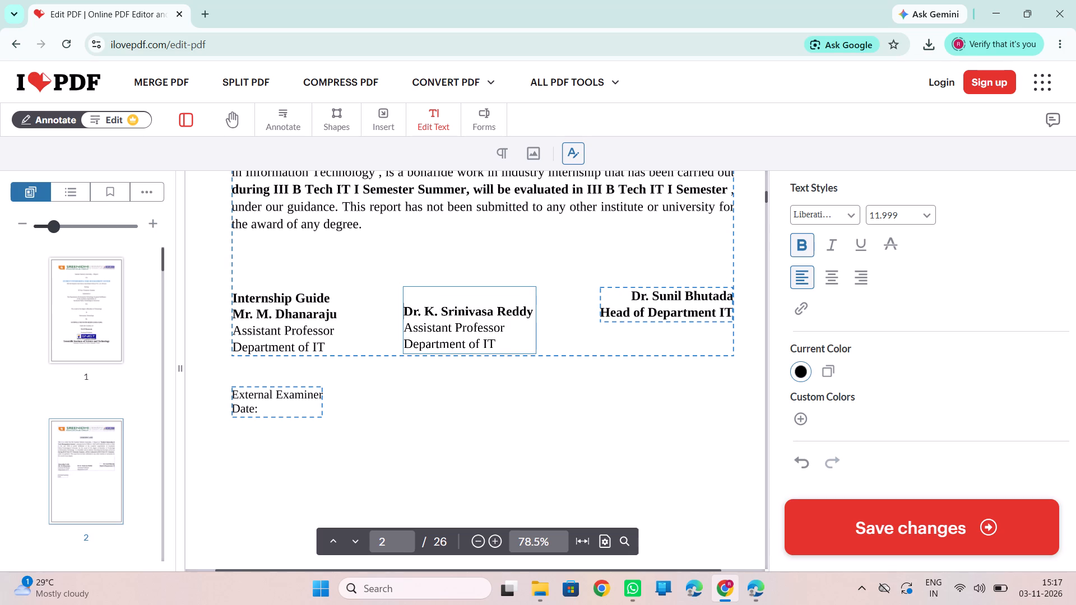
click(409, 295)
key(ctrl+v)
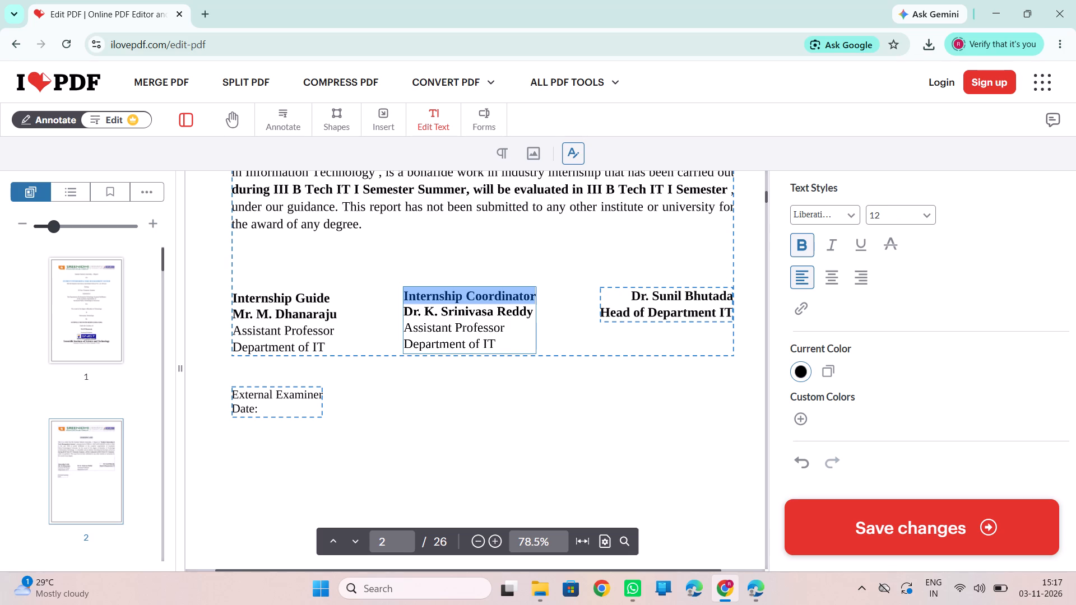
Move the bold "Head of Department IT" line above the department head's name in the certificate's signature block.
double_click(612, 308)
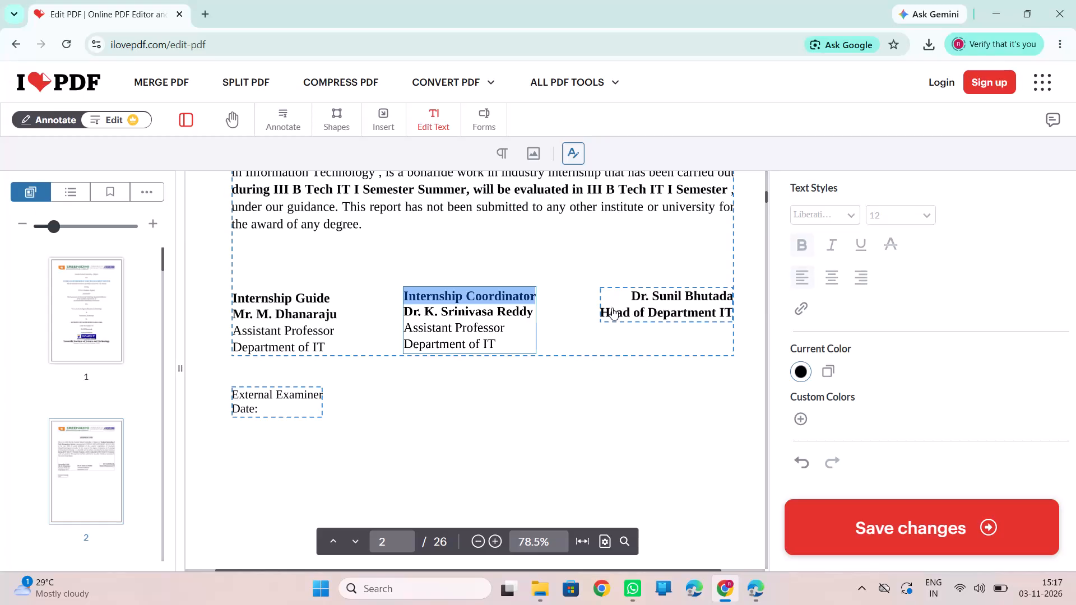
drag(600, 311, 610, 310)
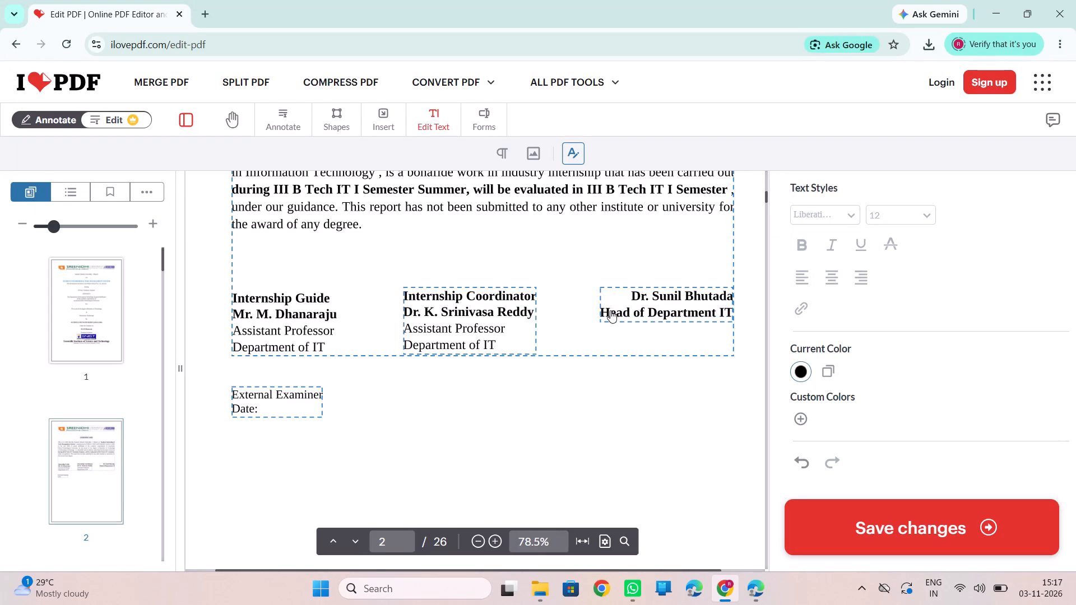
drag(610, 310, 610, 310)
click(610, 310)
double_click(610, 309)
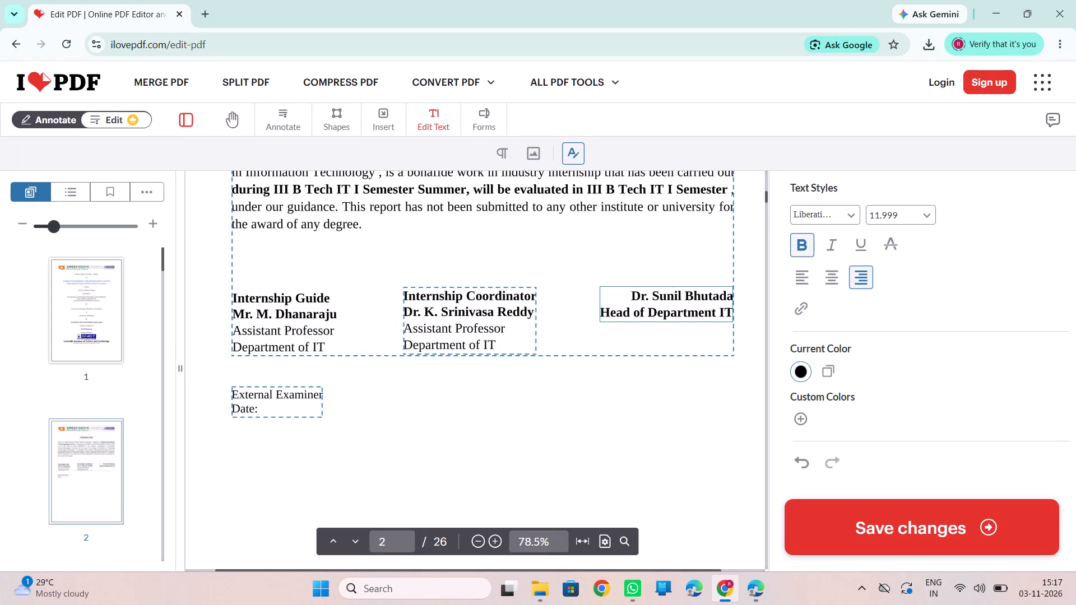
click(605, 310)
drag(605, 310, 722, 311)
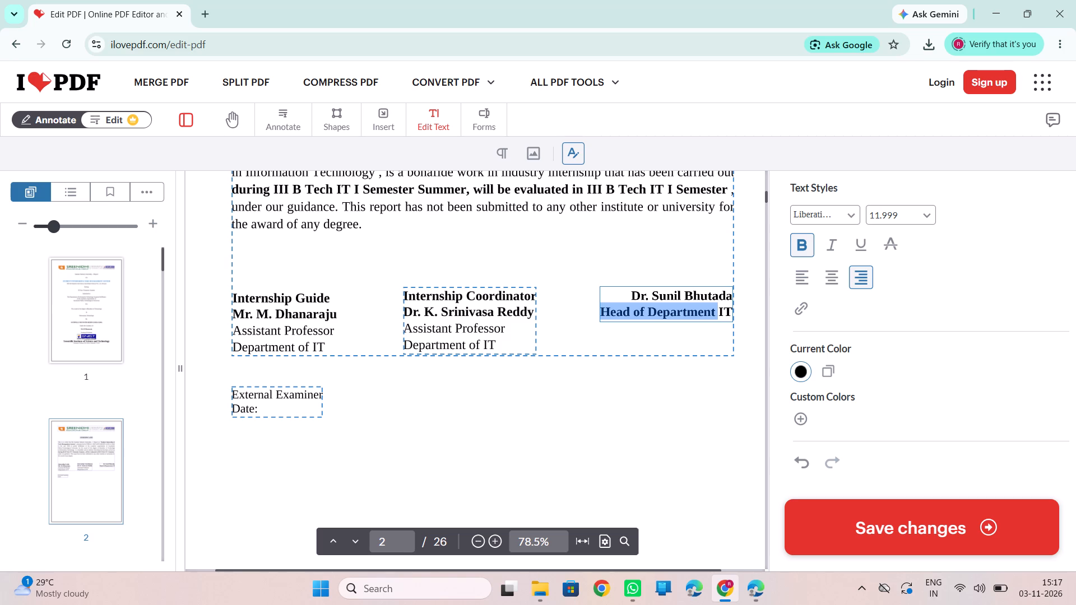
key(ctrl+c)
key(BackSpace)
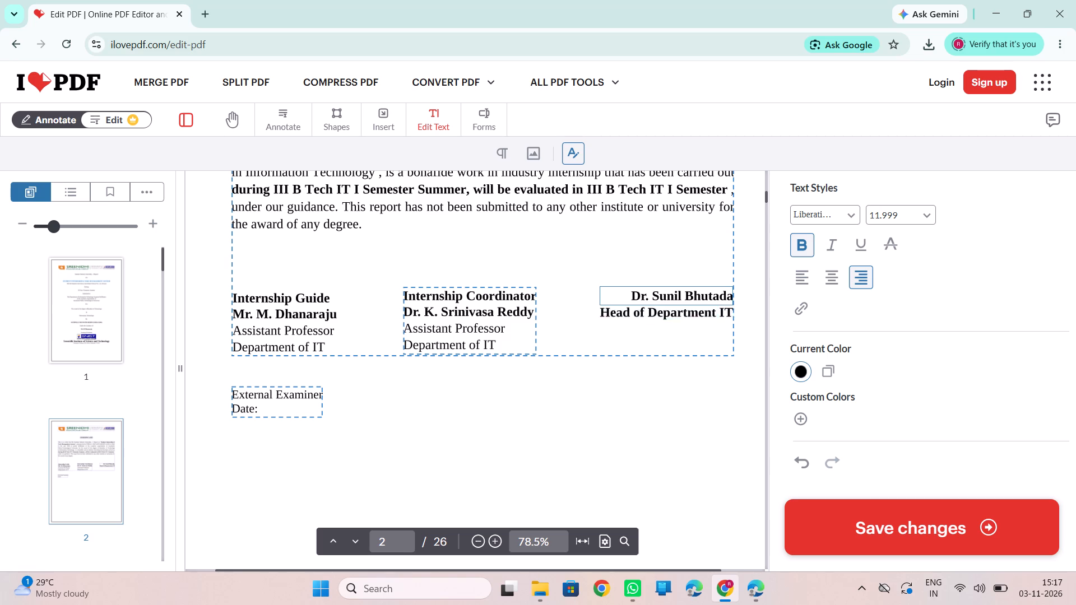
click(627, 292)
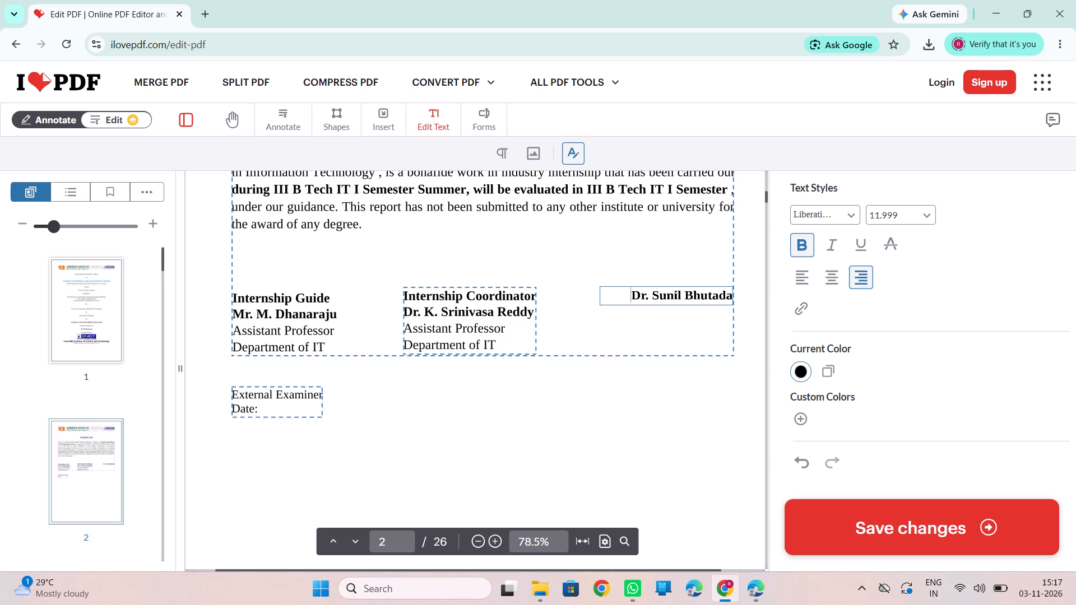
key(Return)
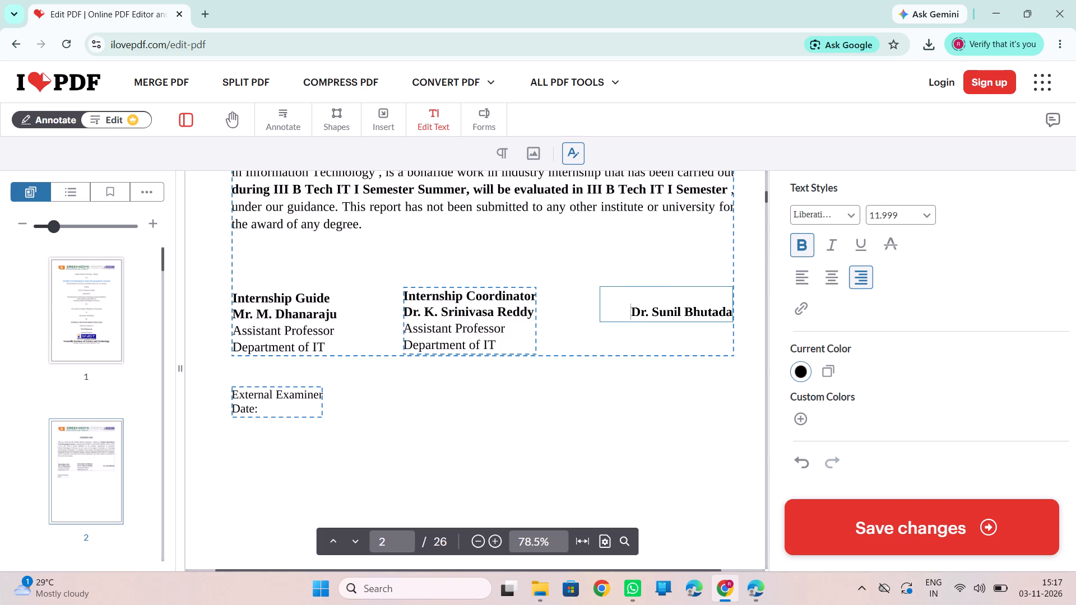
click(613, 294)
key(ctrl+v)
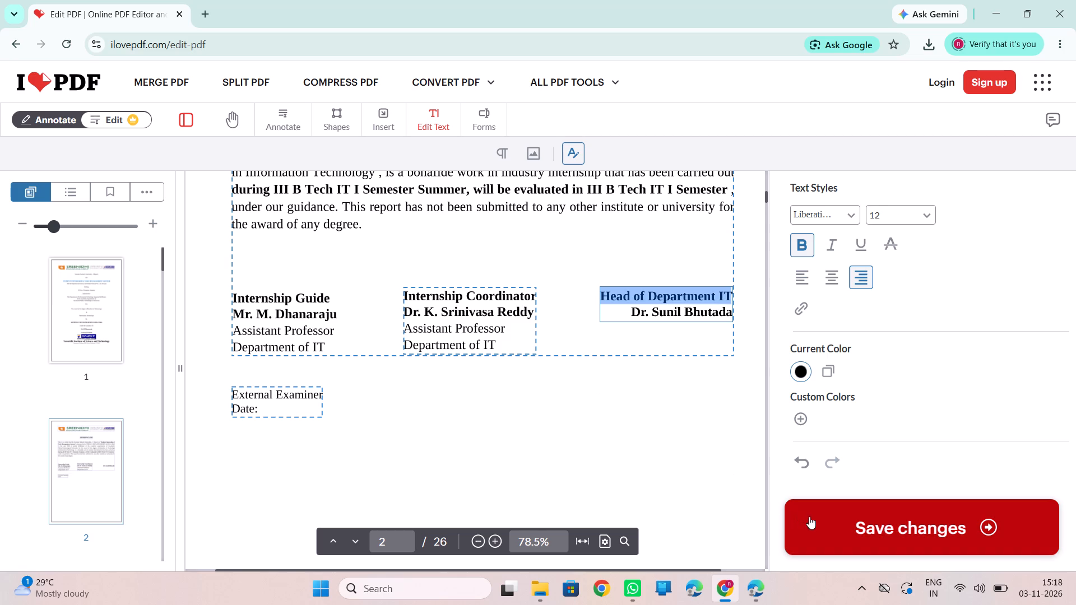
Review the cover page's guide details, the SNIST logo placement and the institute lines beneath it.
scroll(573, 434, up, 5)
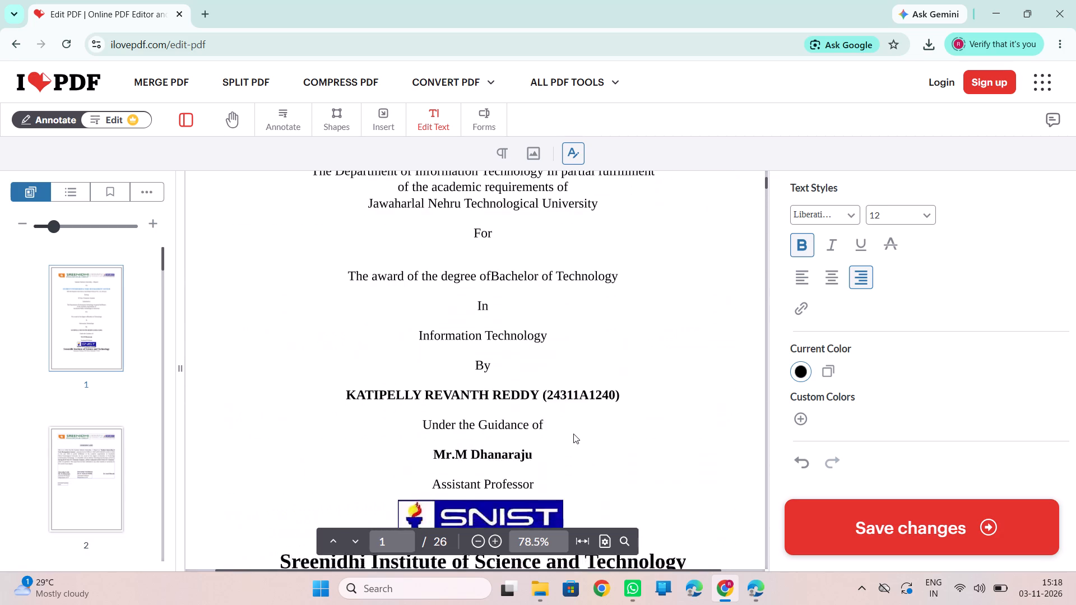
scroll(573, 434, down, 2)
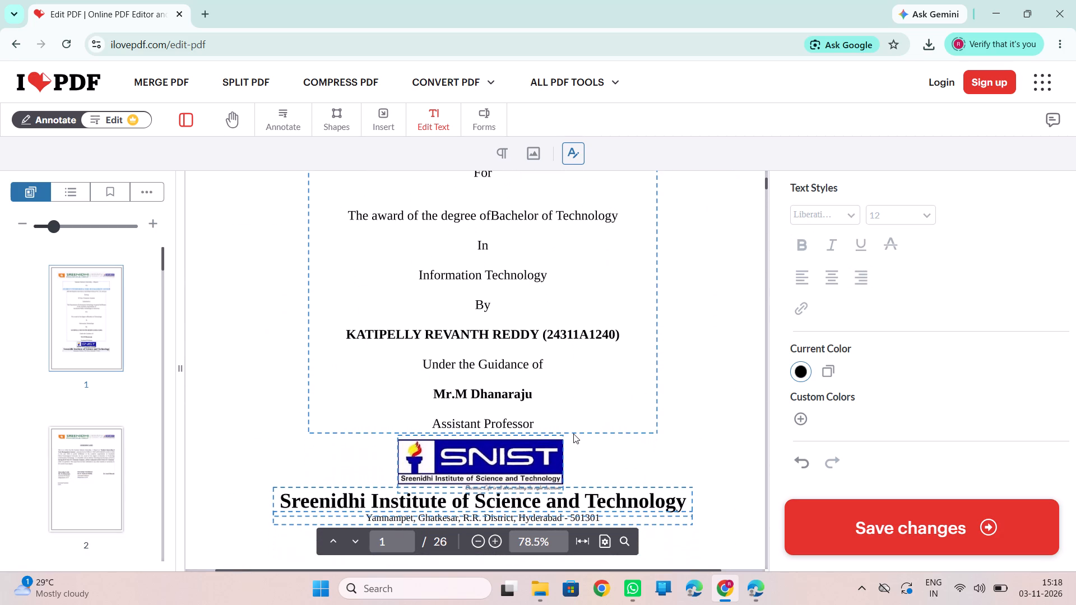
scroll(573, 434, down, 3)
Try to save the edited report, dismissing the Premium sign-up offer and requesting the save again.
click(839, 524)
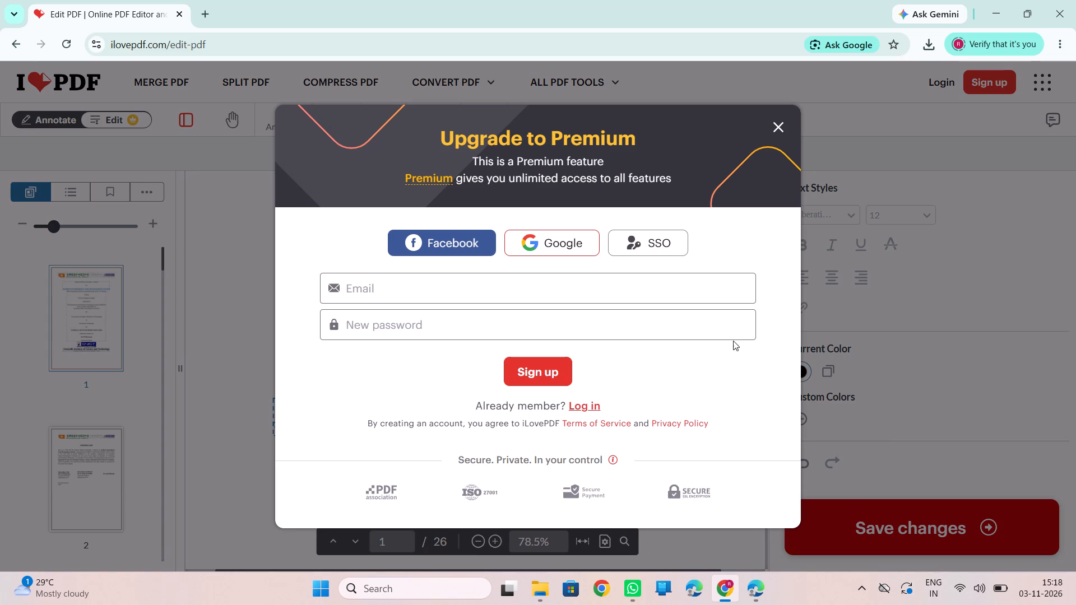
click(780, 131)
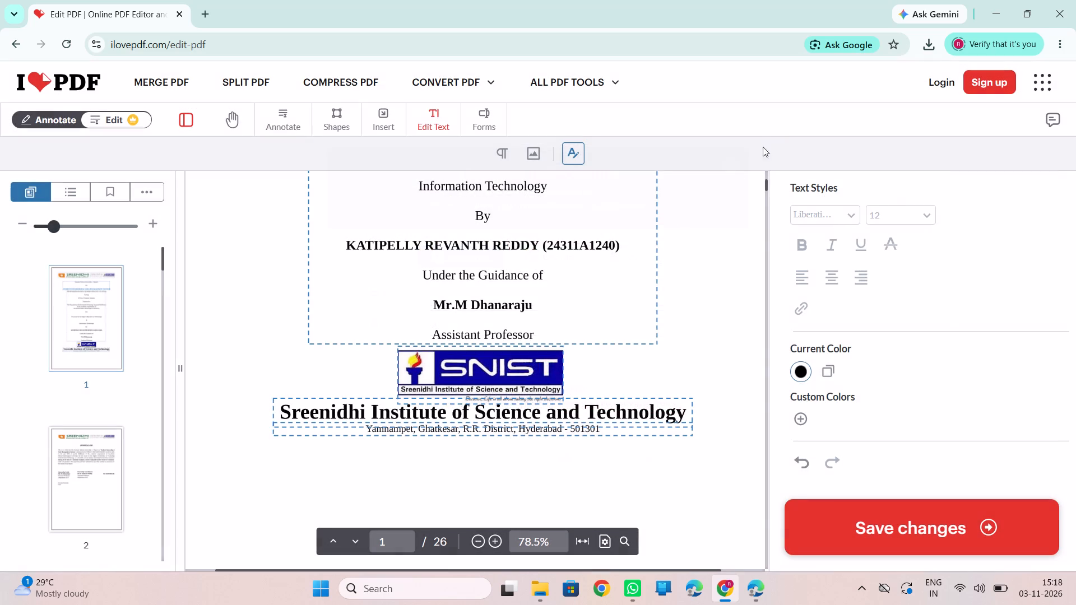
click(831, 524)
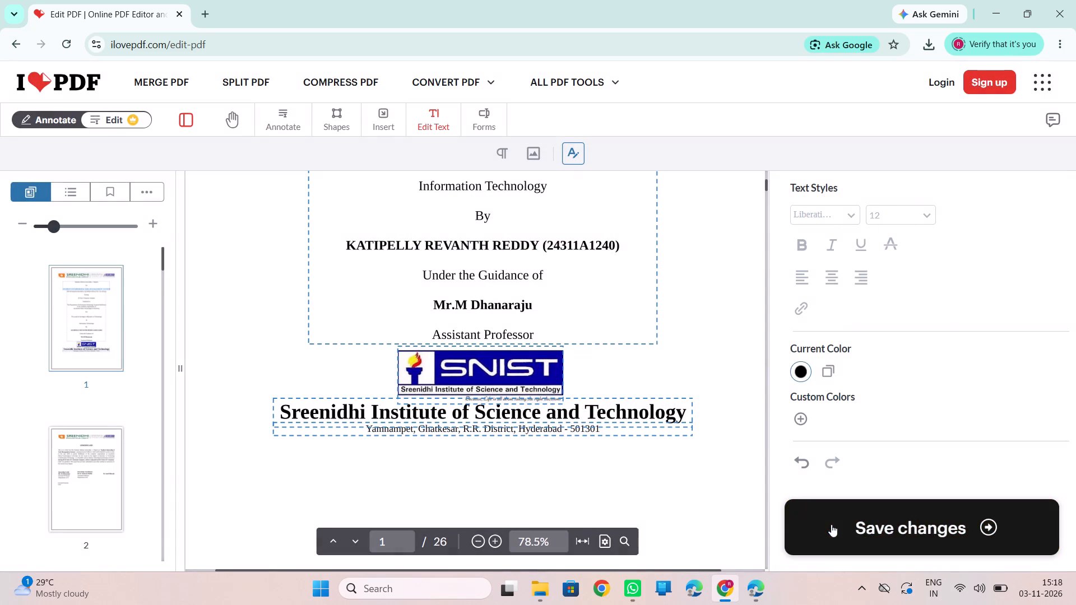
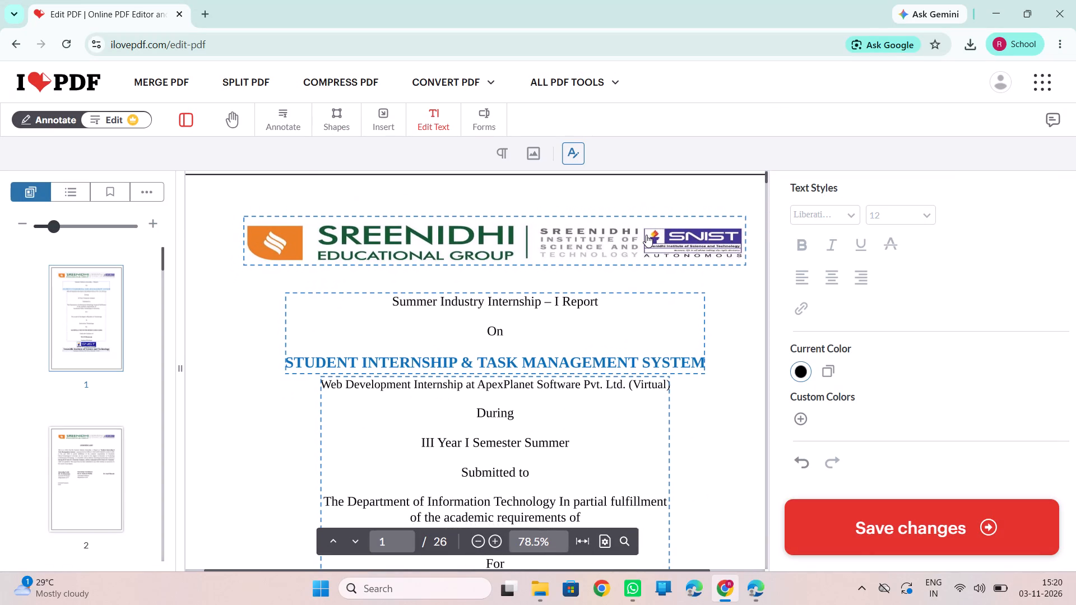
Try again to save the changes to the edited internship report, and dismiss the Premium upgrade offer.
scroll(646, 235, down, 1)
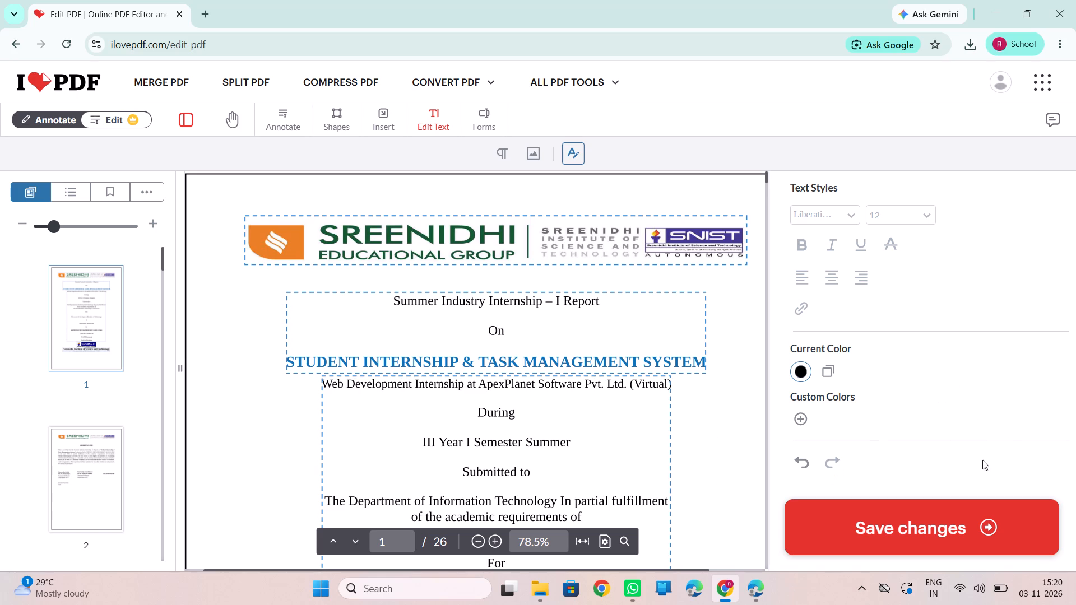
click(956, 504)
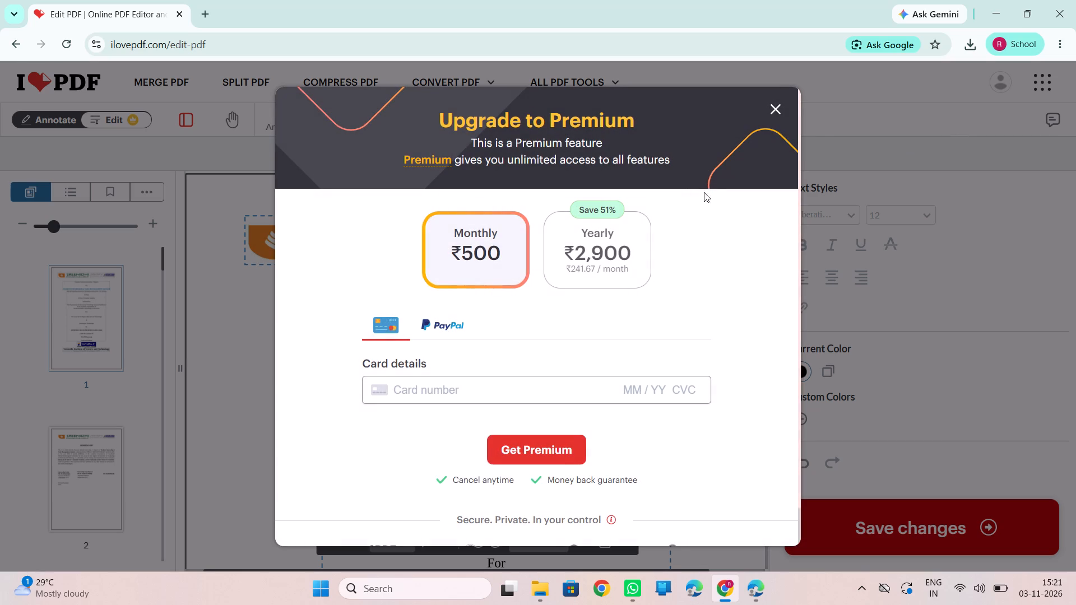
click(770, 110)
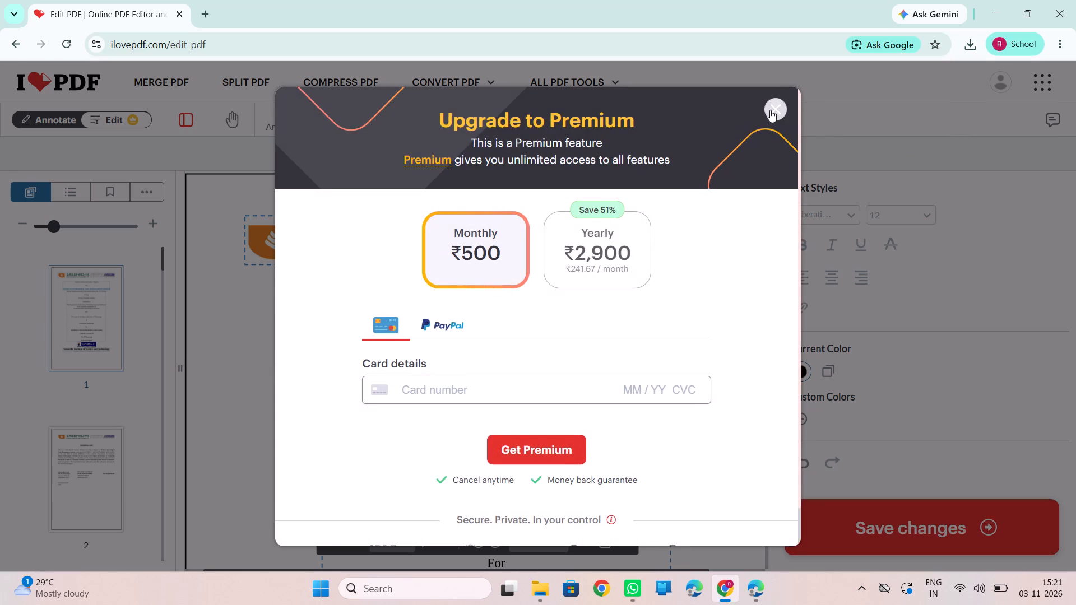